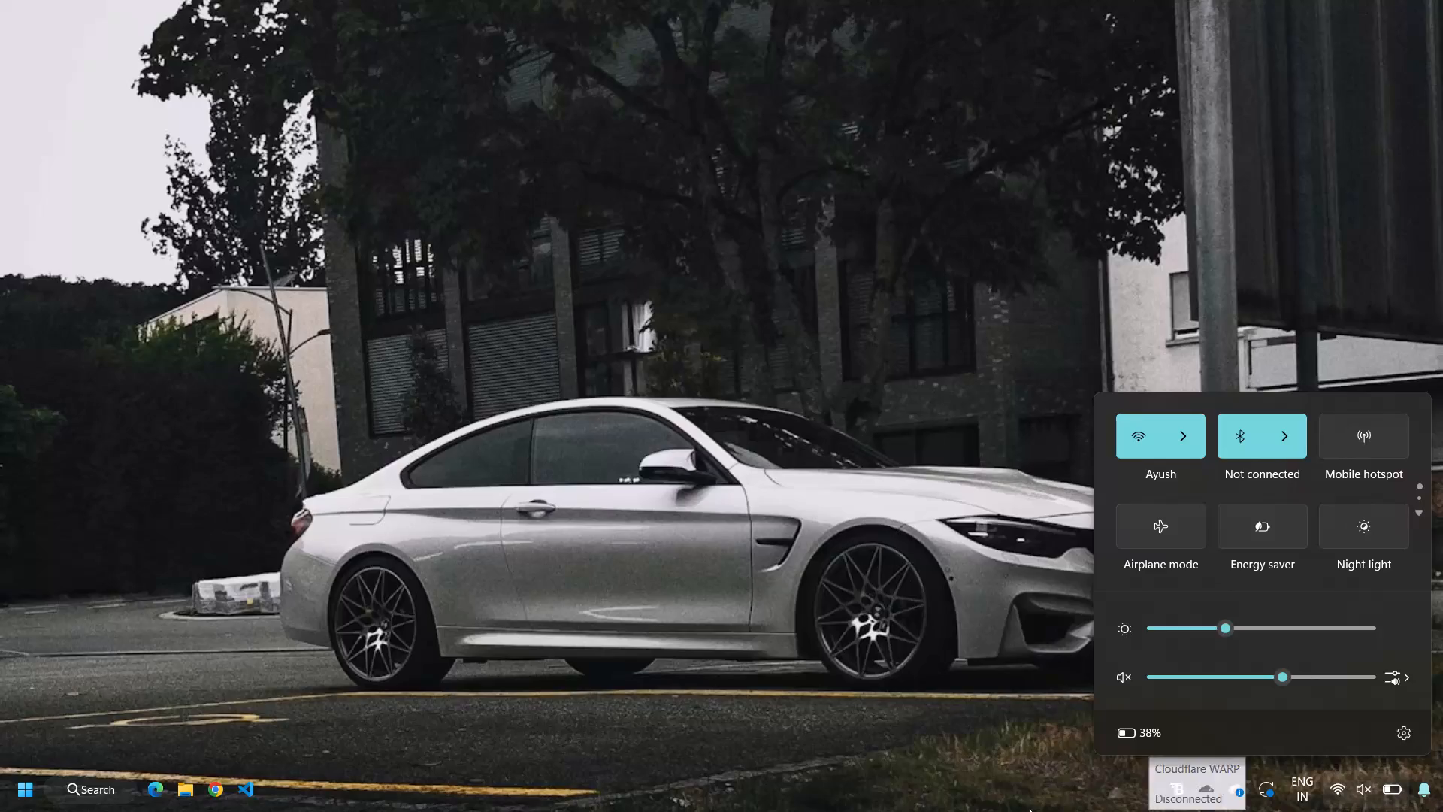
Open the July-2026 travel expense workbook from the recent files in File Explorer.
click(181, 789)
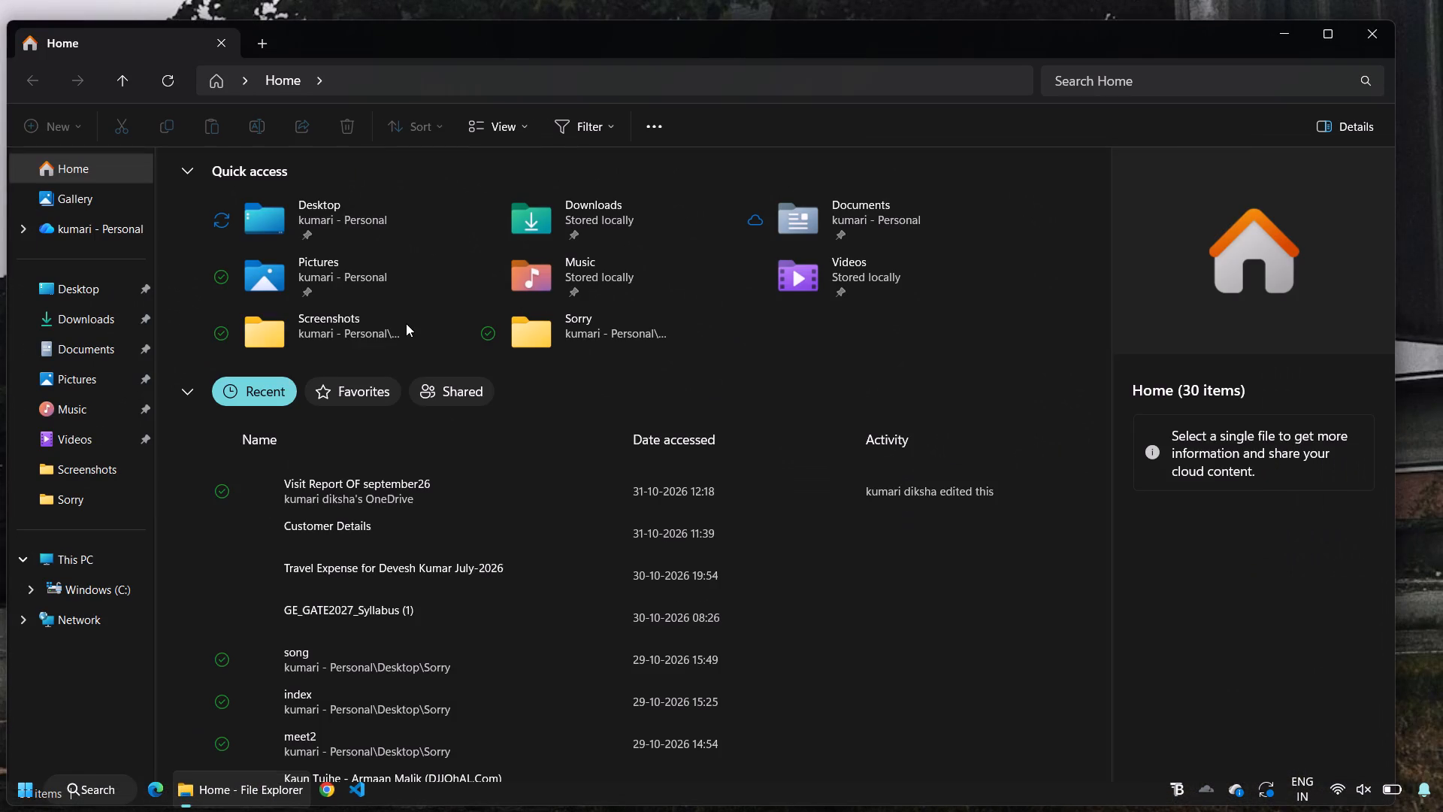
double_click(336, 563)
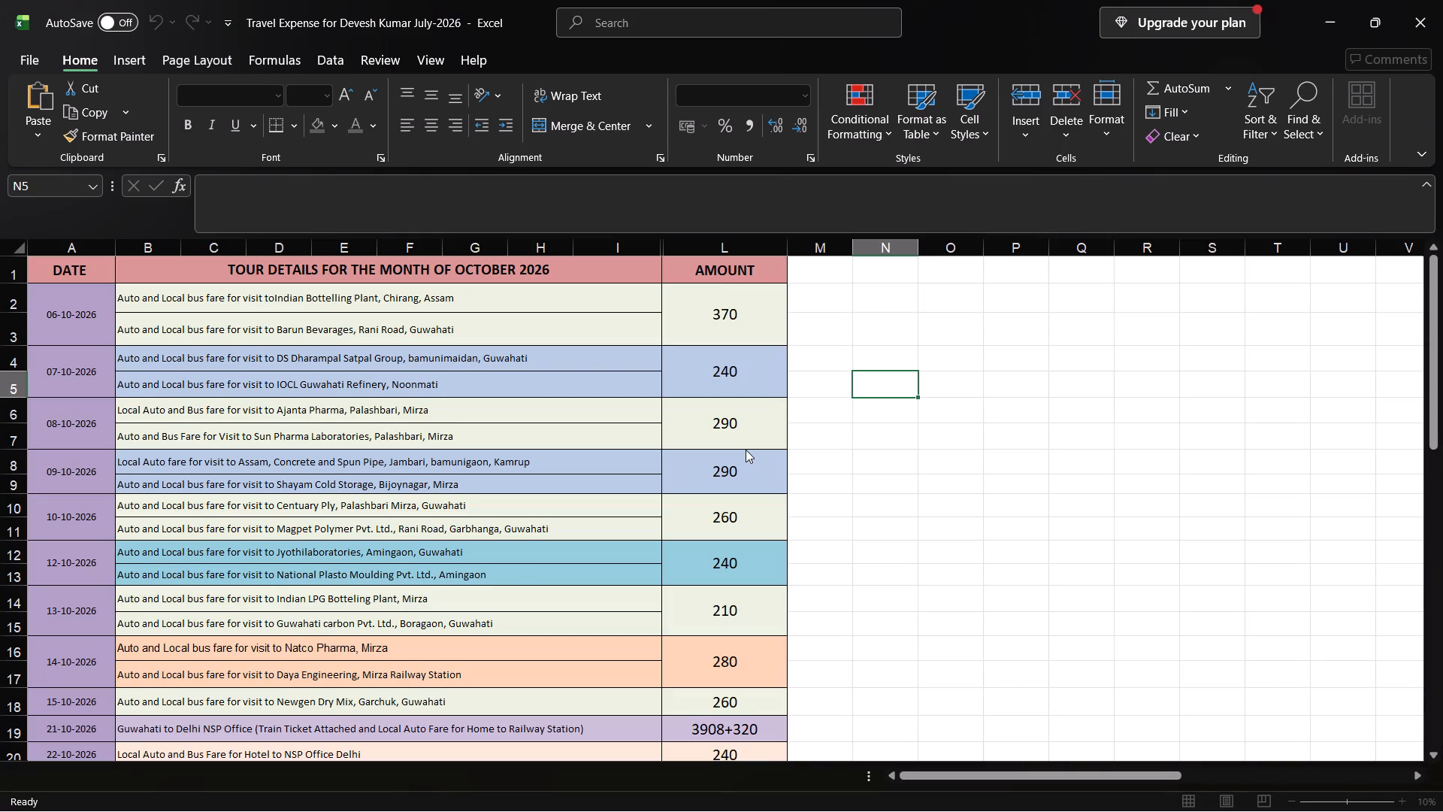
Review the October 2026 tour details, checking the dates, visit descriptions, amounts and the total row.
scroll(746, 450, down, 2)
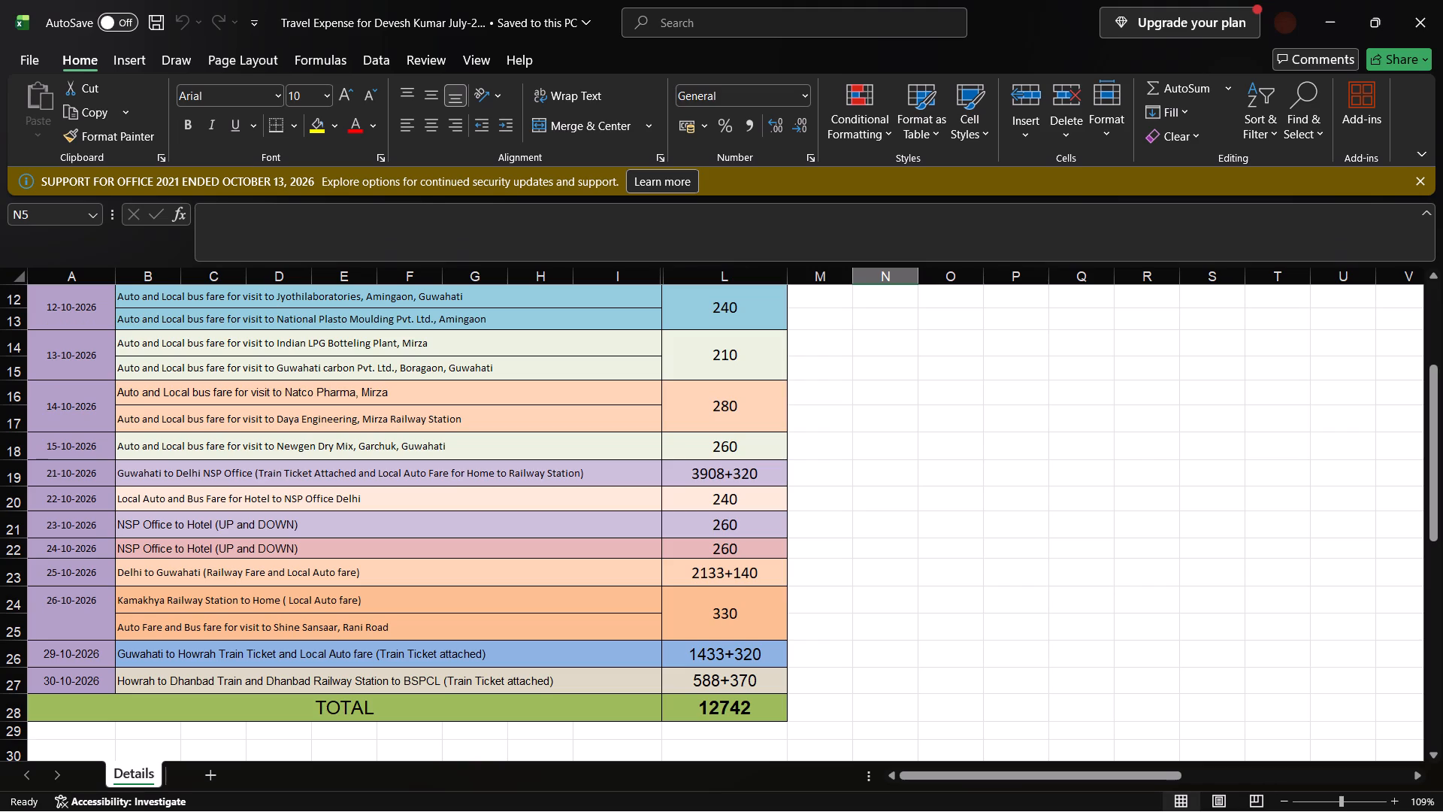
scroll(746, 450, up, 4)
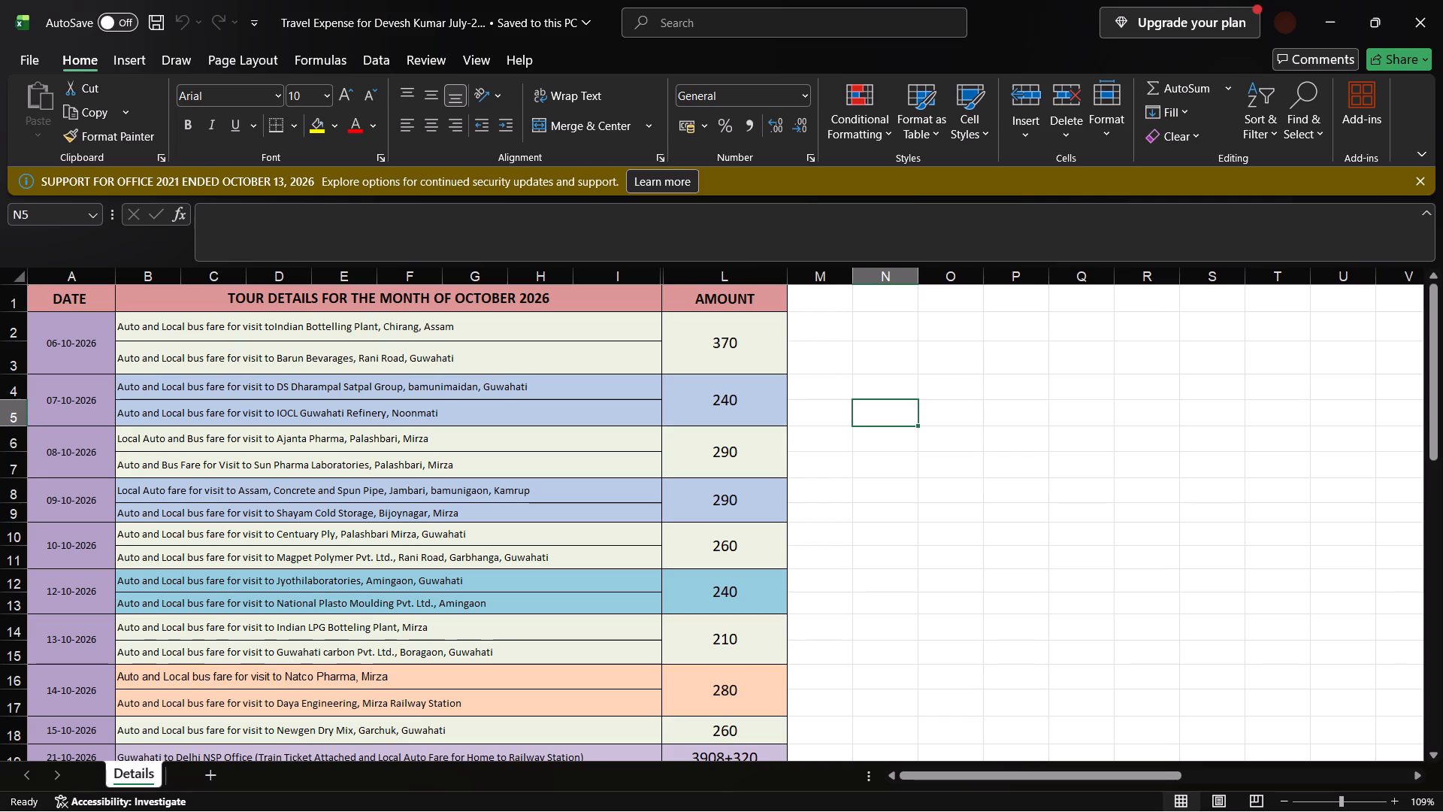
scroll(732, 410, down, 1)
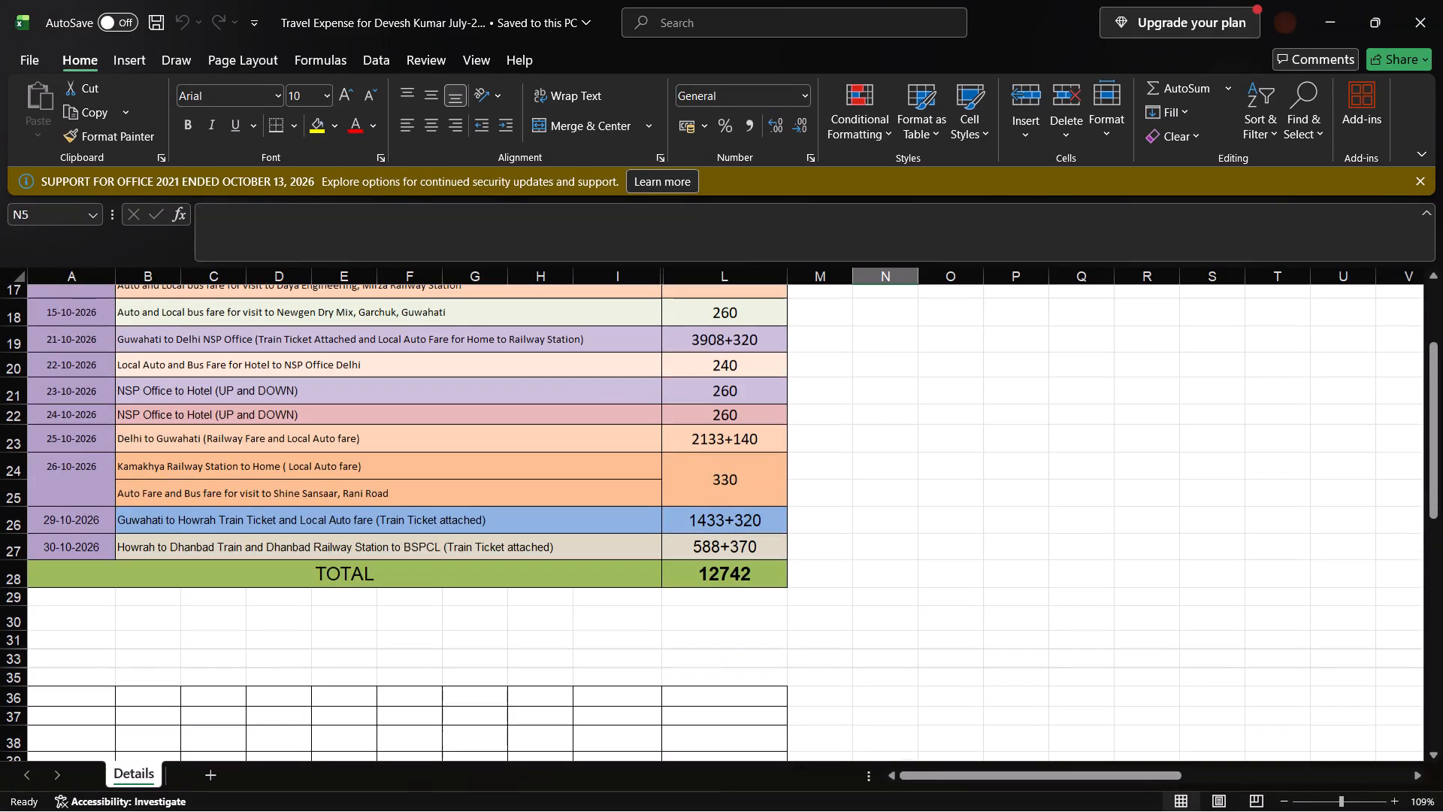
scroll(732, 410, down, 1)
scroll(732, 410, right, 1)
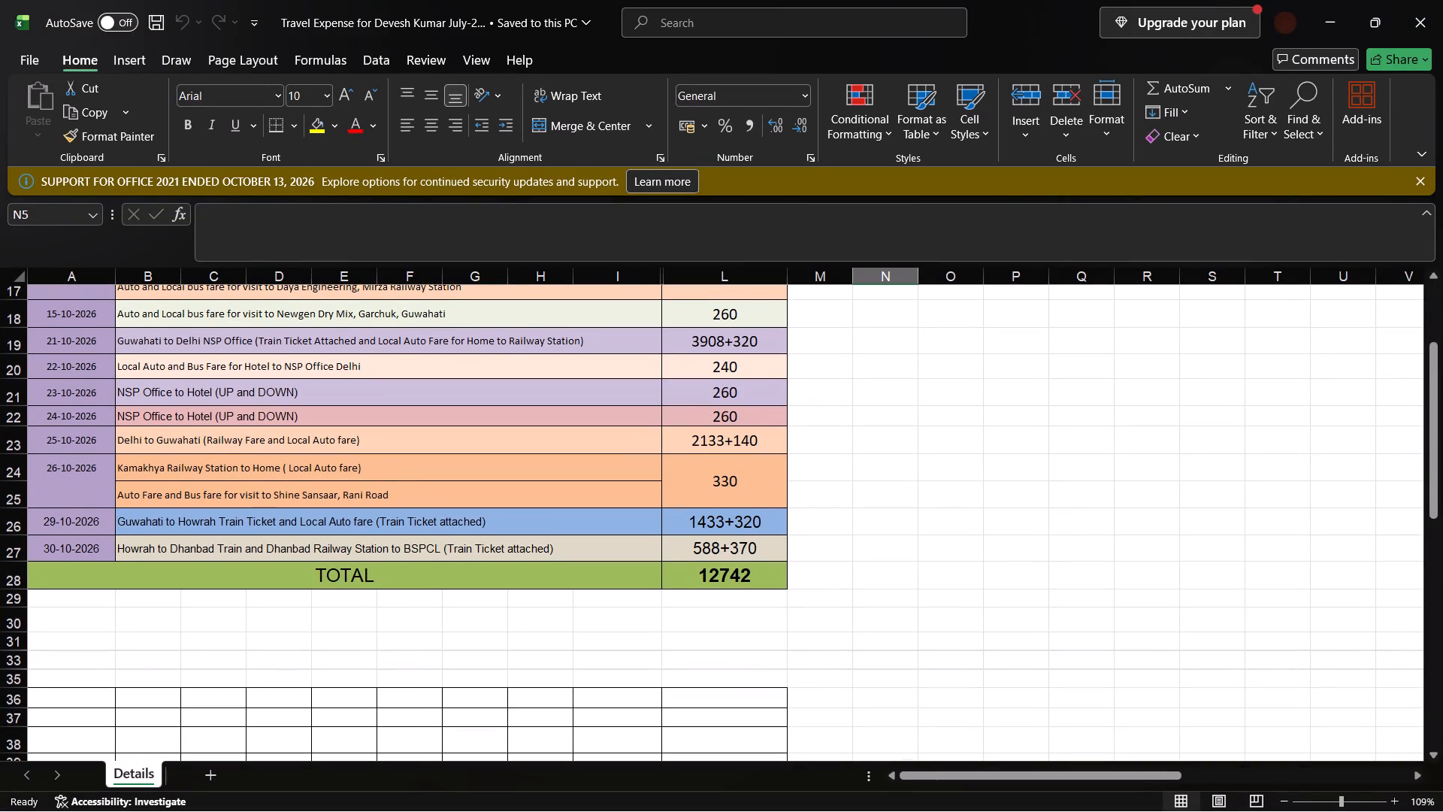
scroll(732, 410, right, 7)
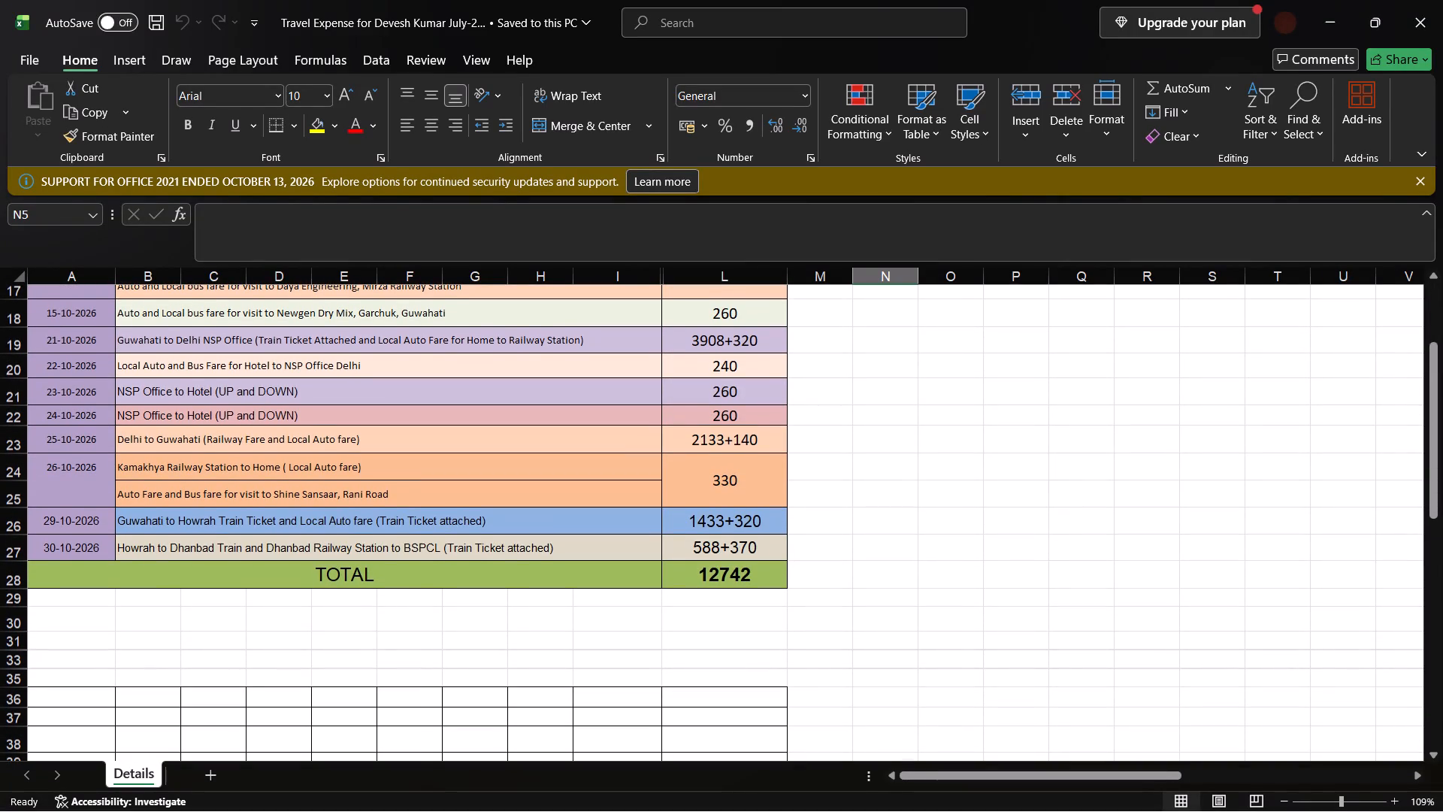
scroll(732, 410, right, 1)
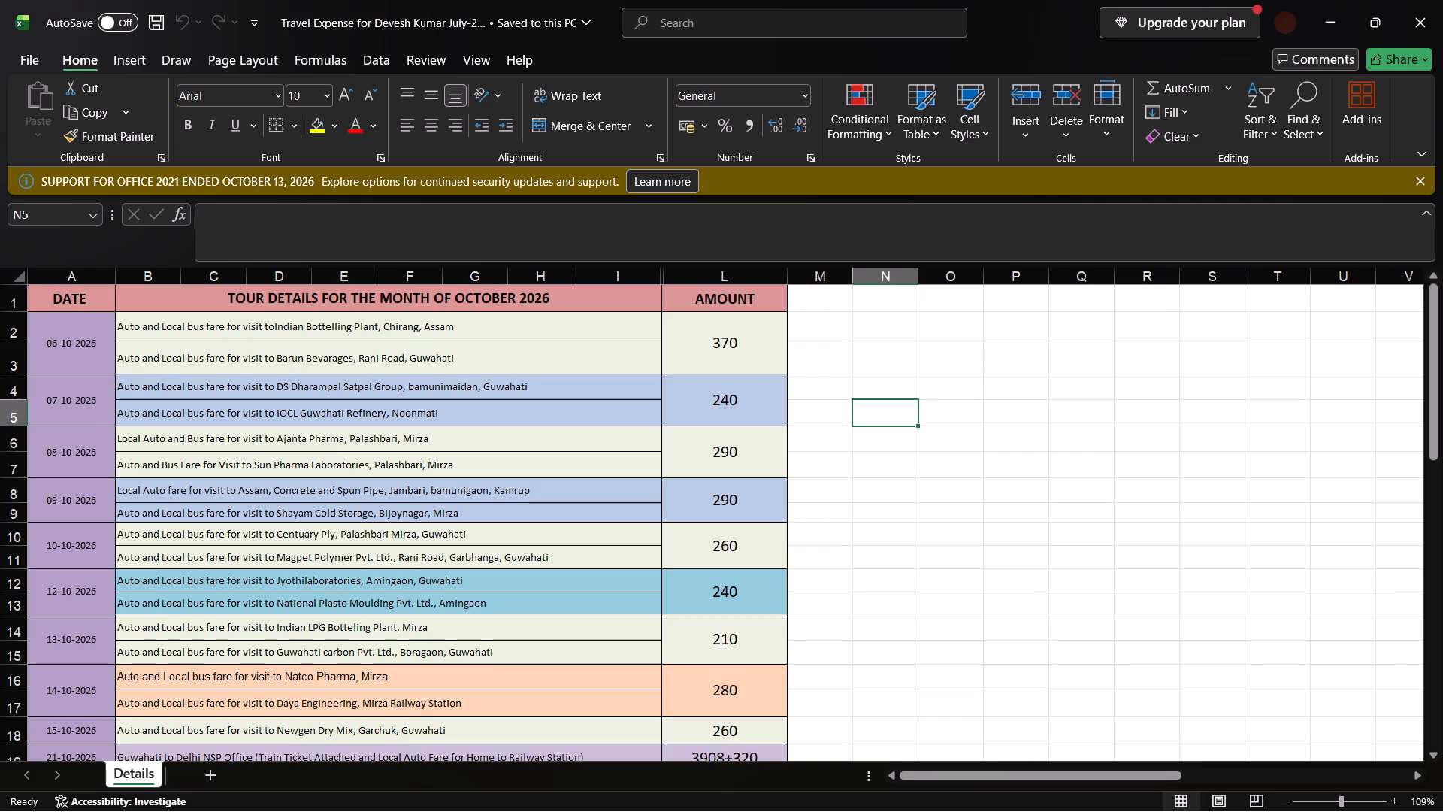
click(495, 437)
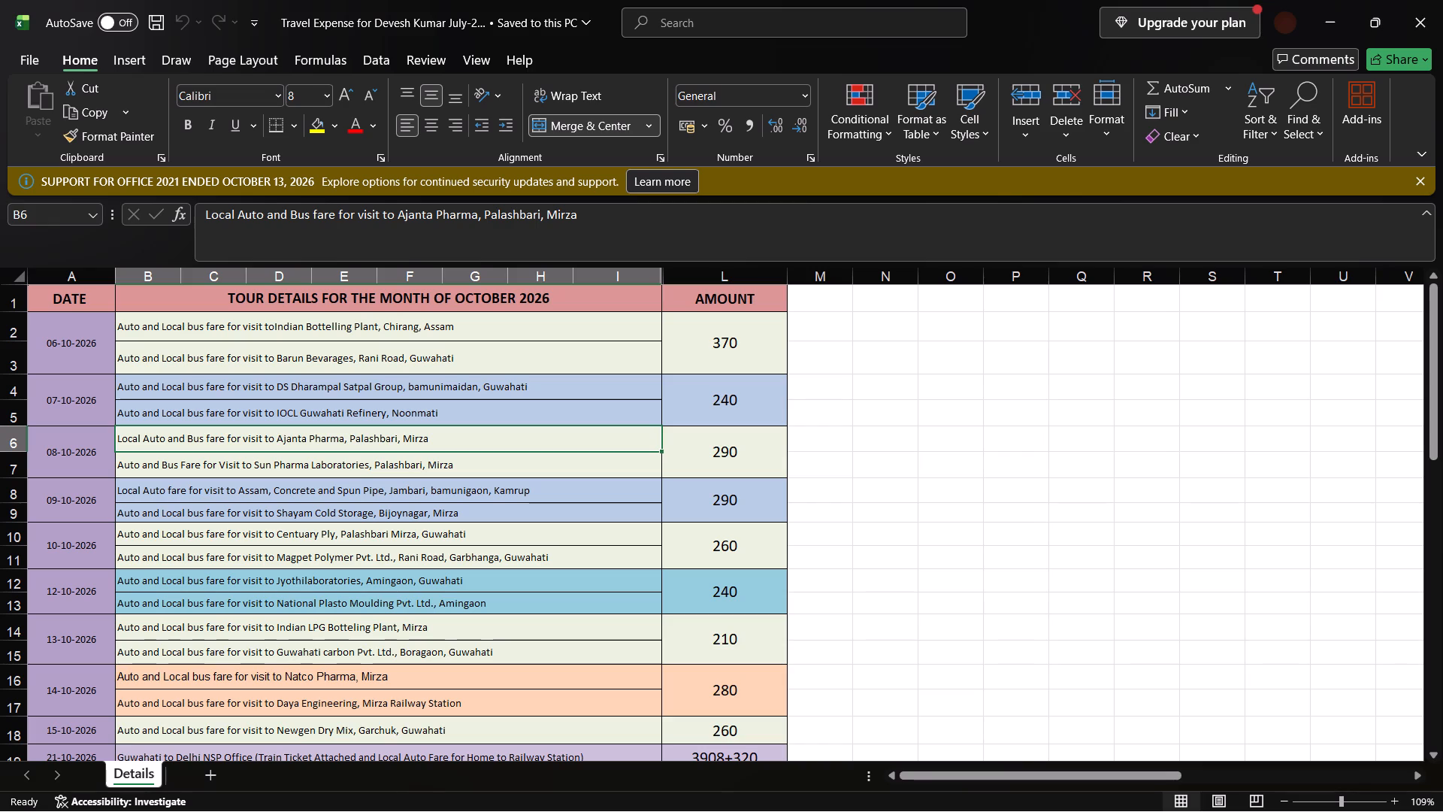
Move the TOTAL row with its amount down one row, from row 28 to row 29.
scroll(495, 437, down, 3)
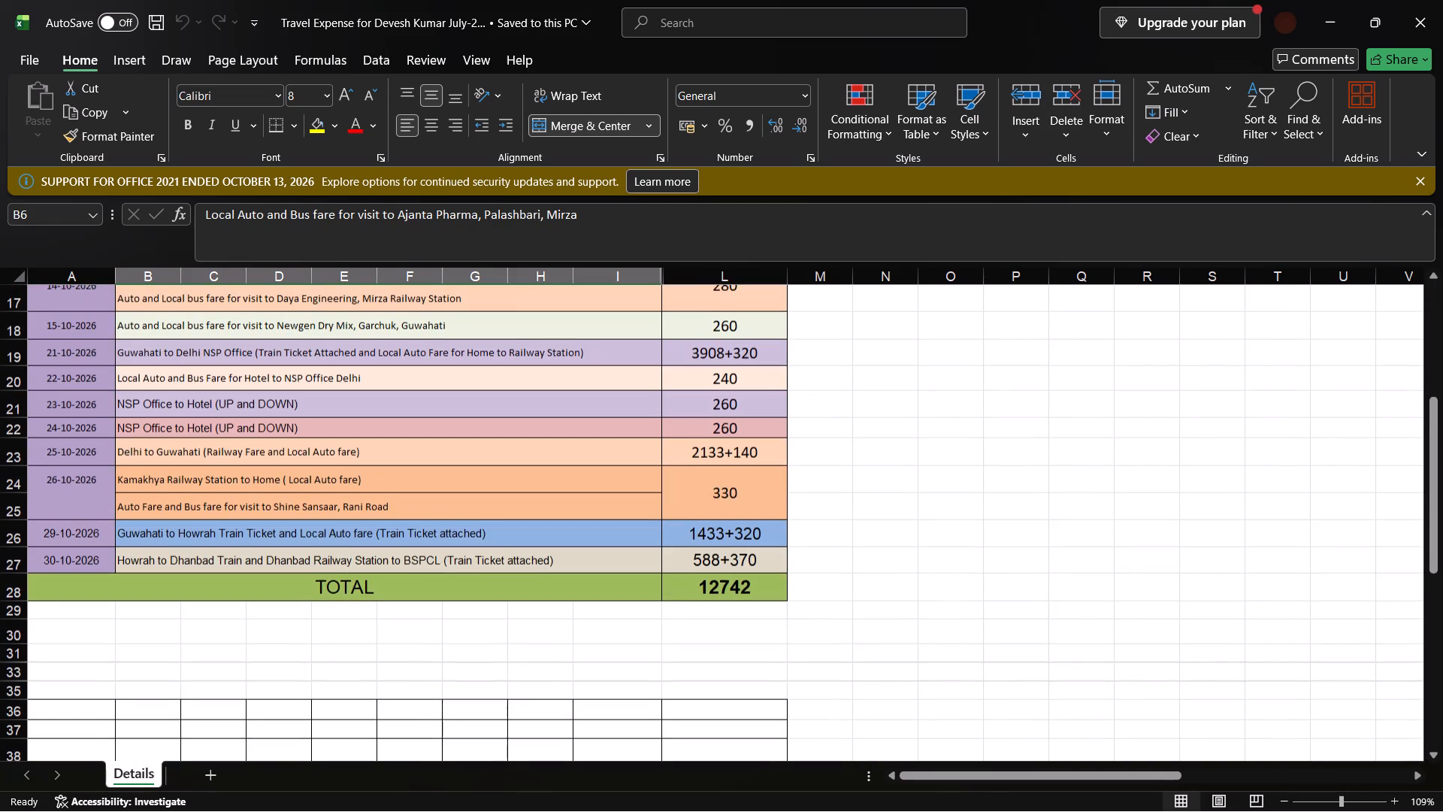
drag(180, 583, 741, 607)
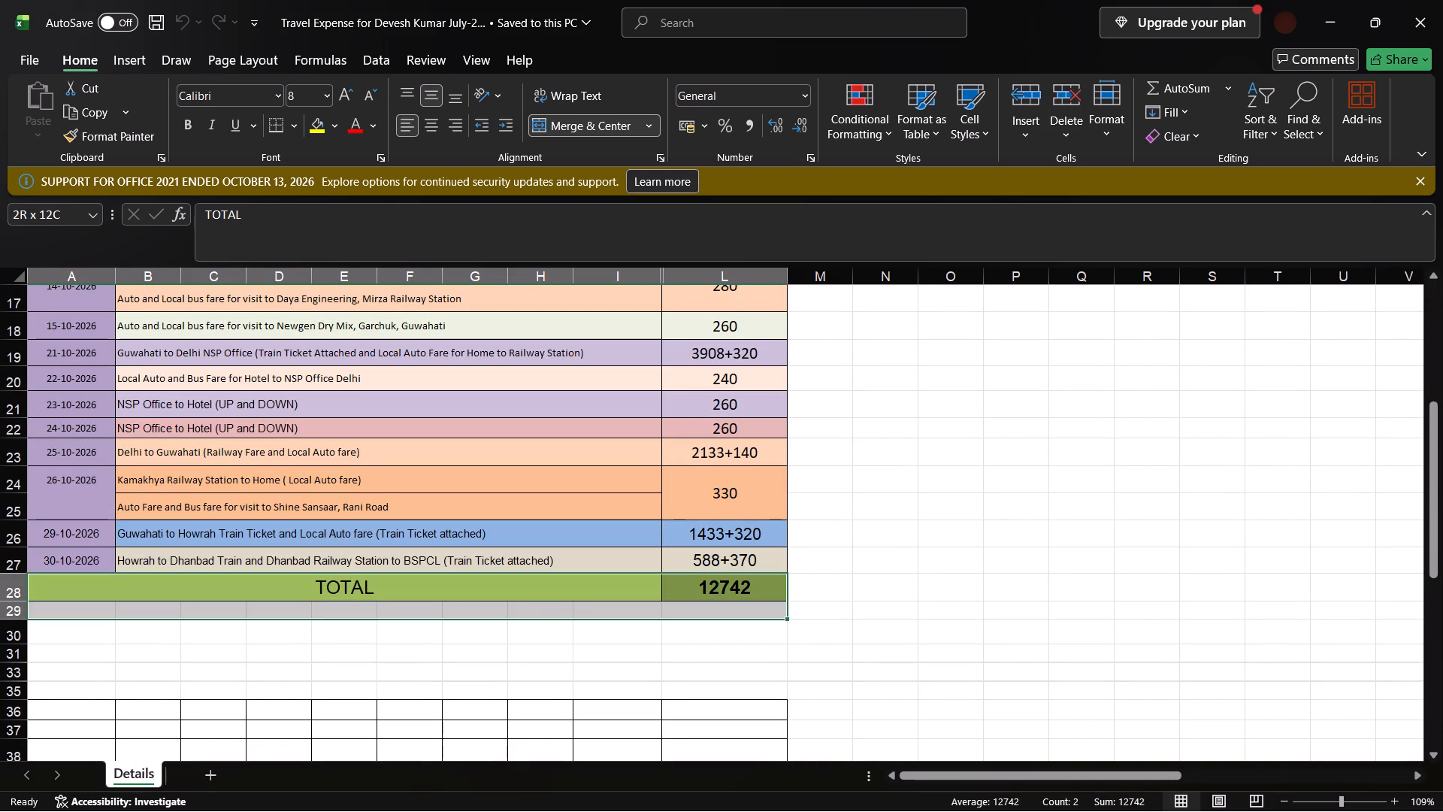
drag(741, 607, 742, 593)
drag(786, 571, 773, 615)
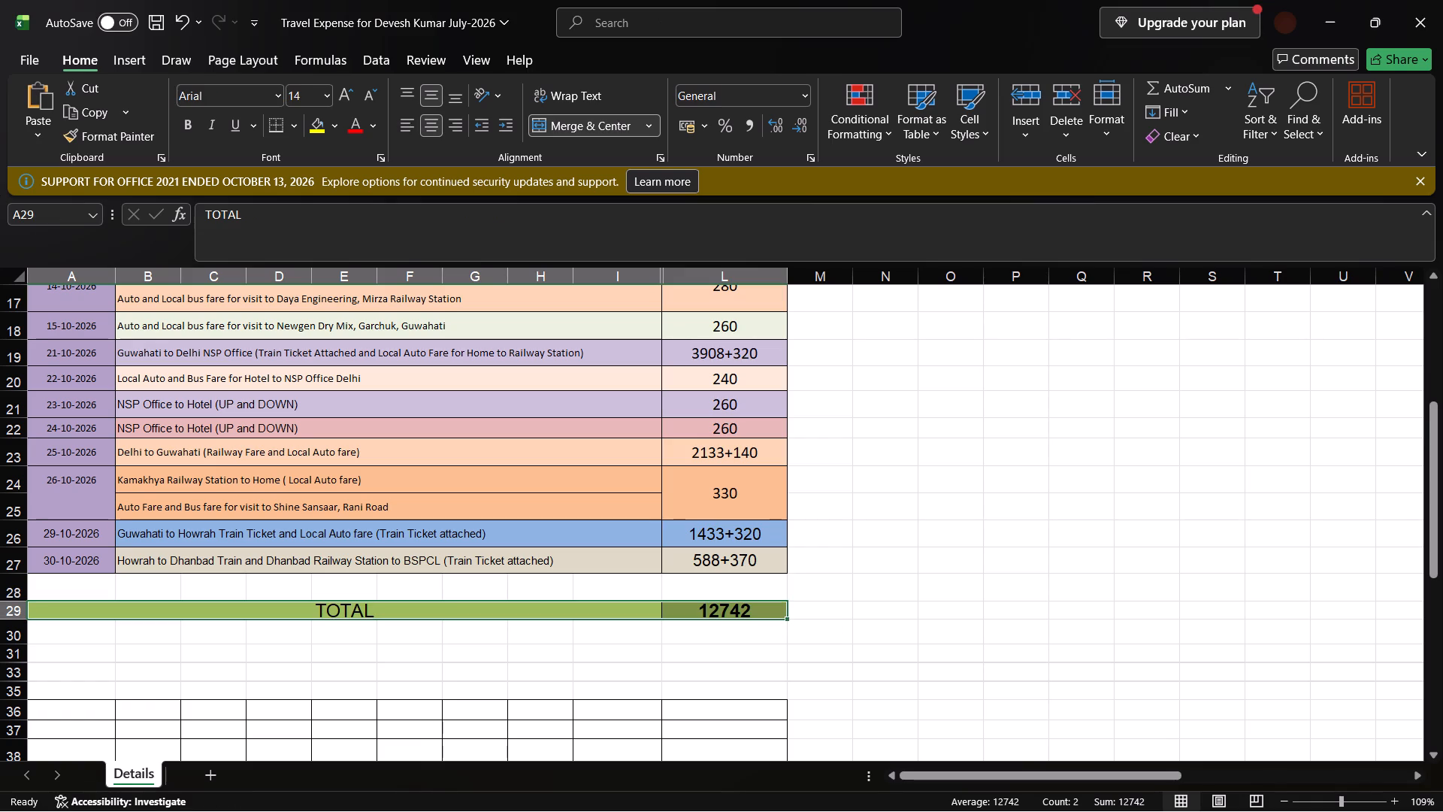
Enter the date 31-10-2026 in the date column of the empty row 28.
click(66, 587)
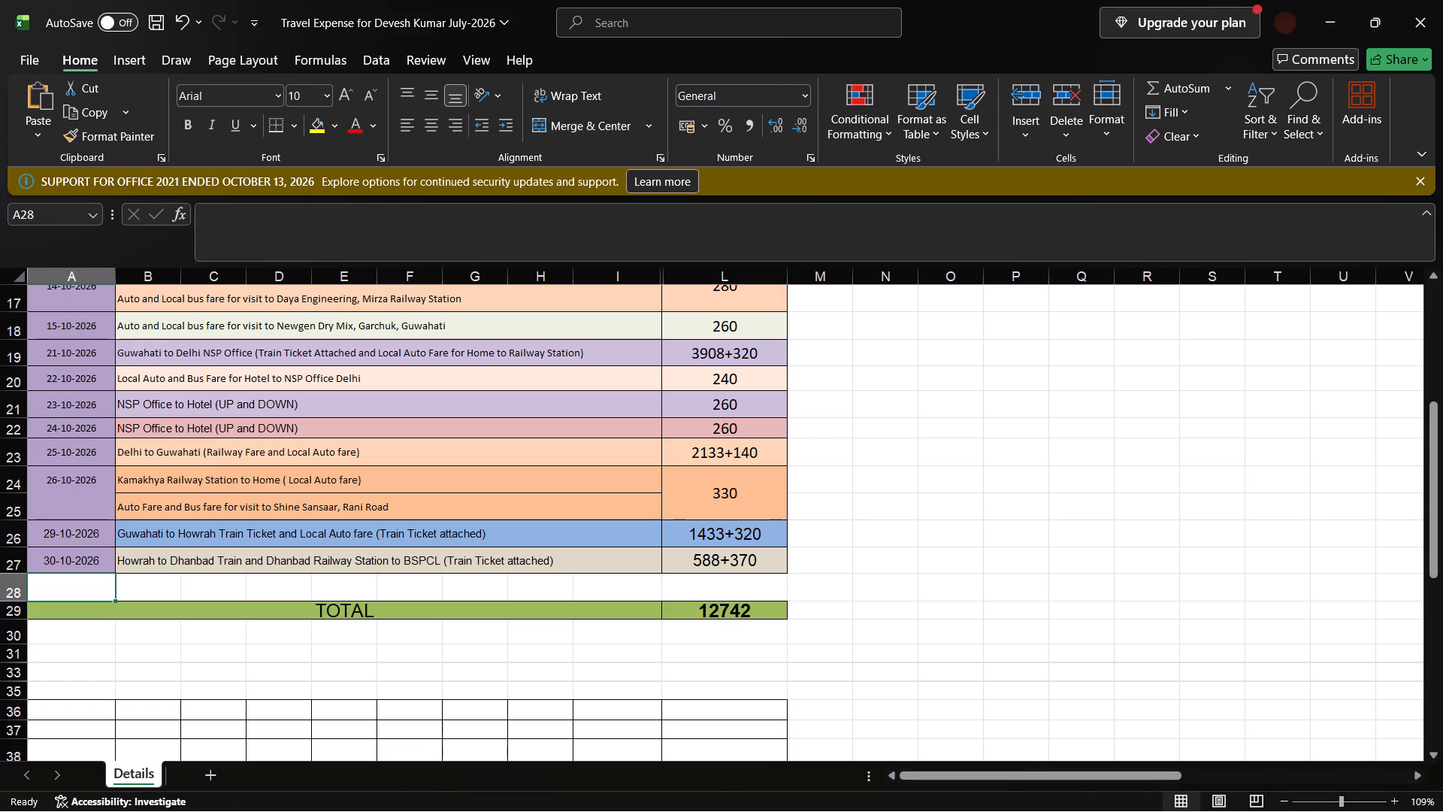
text(31)
text(-10-2026)
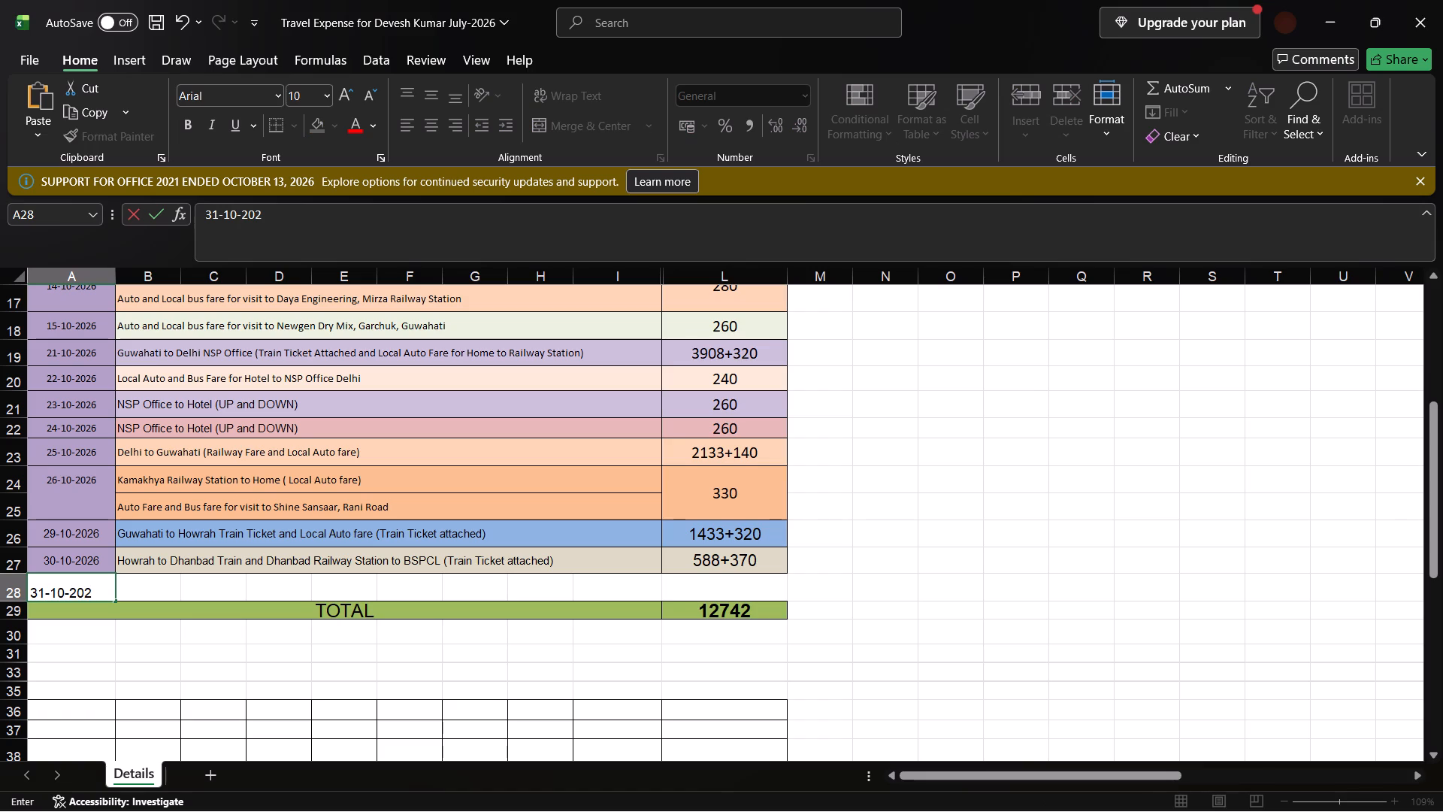
key(Right)
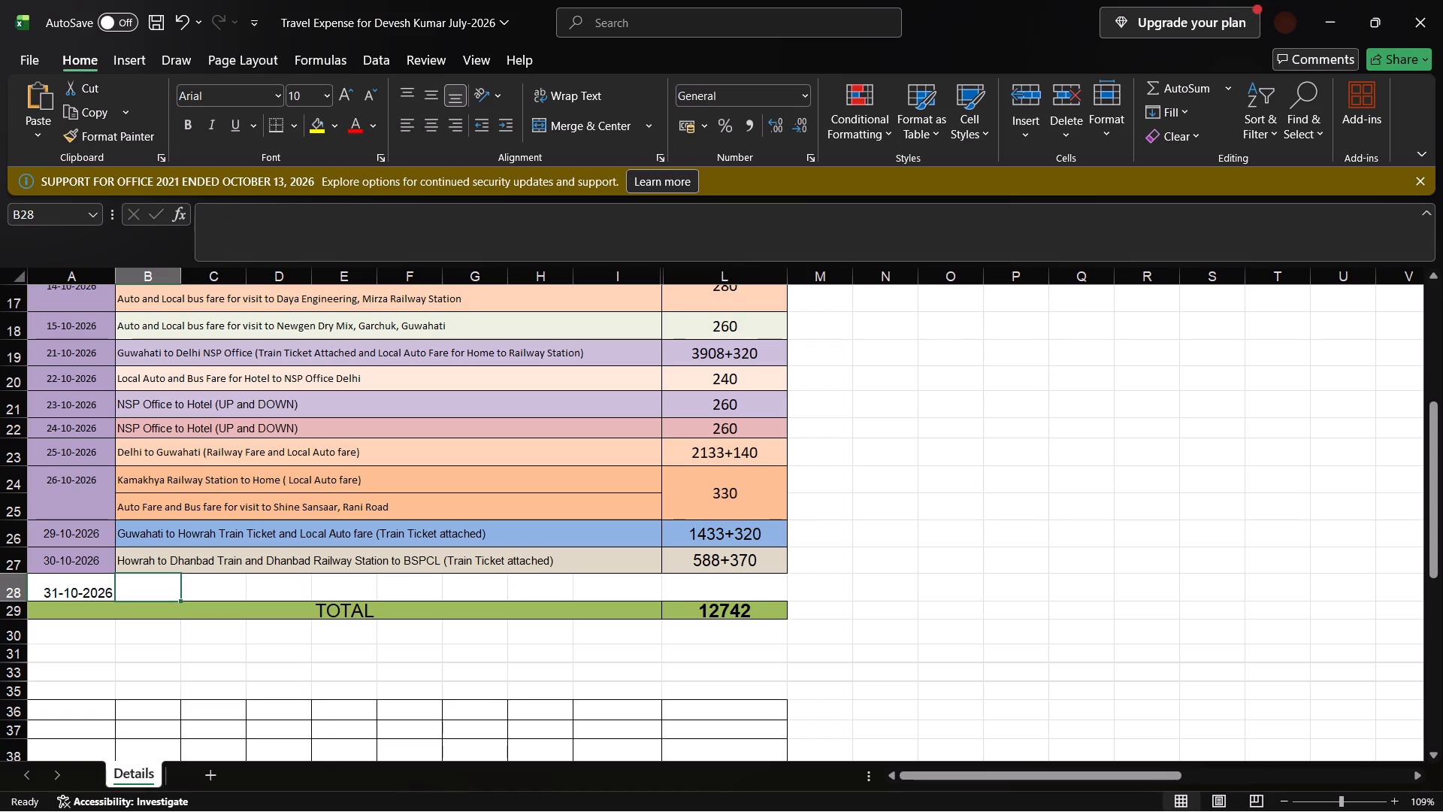
Merge and center the description cells of row 28 across the tour details columns, starting at column B.
drag(151, 589, 403, 582)
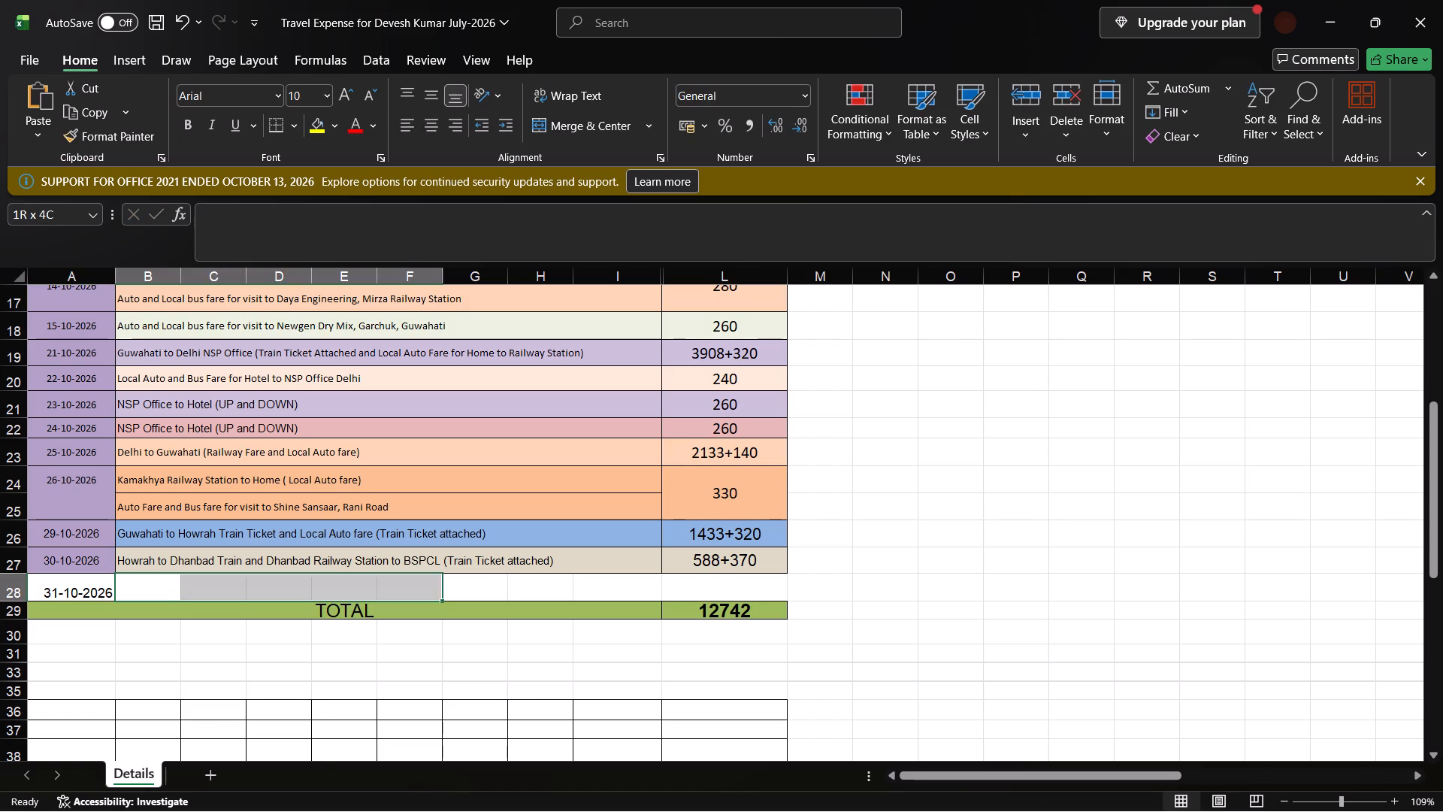
drag(403, 582, 631, 581)
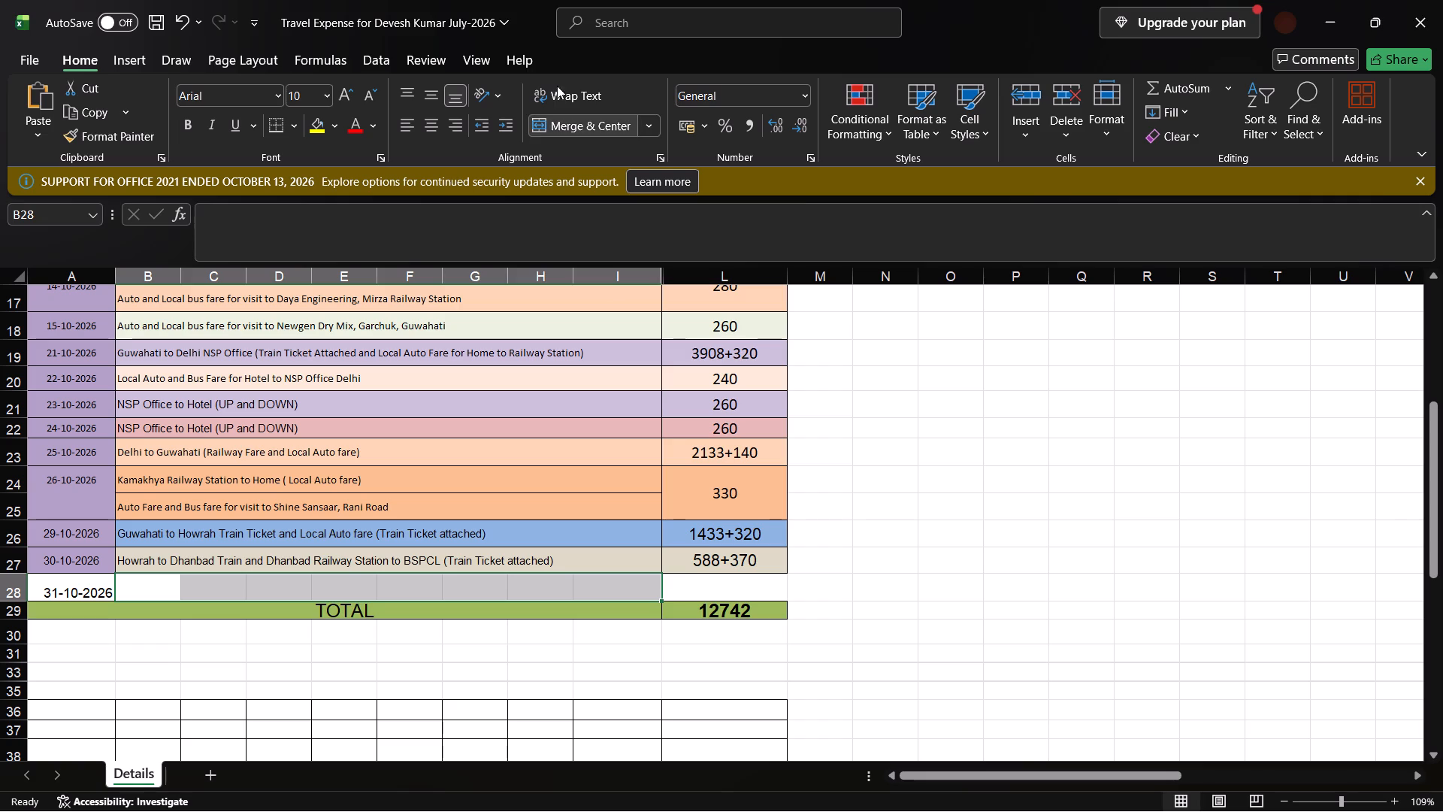
click(591, 135)
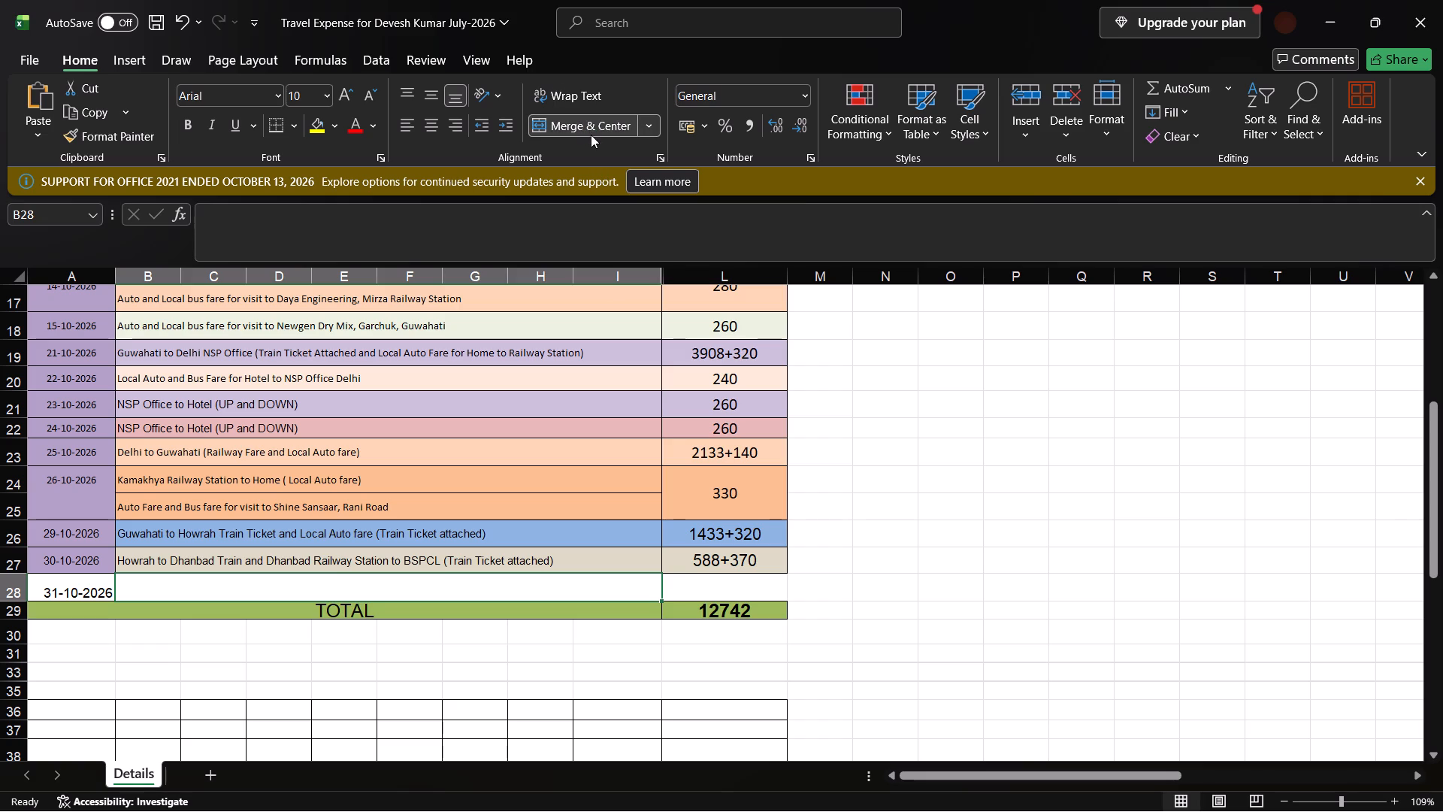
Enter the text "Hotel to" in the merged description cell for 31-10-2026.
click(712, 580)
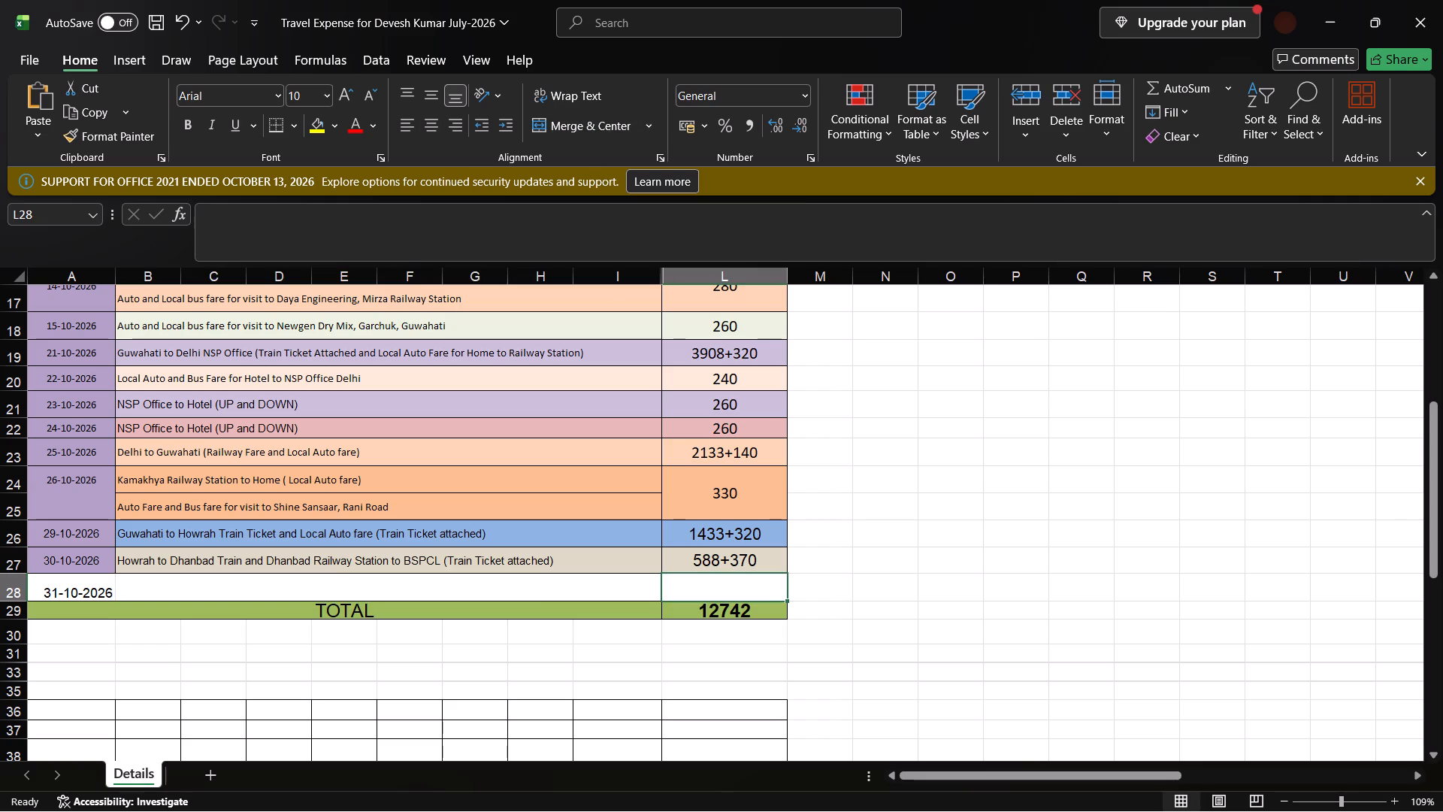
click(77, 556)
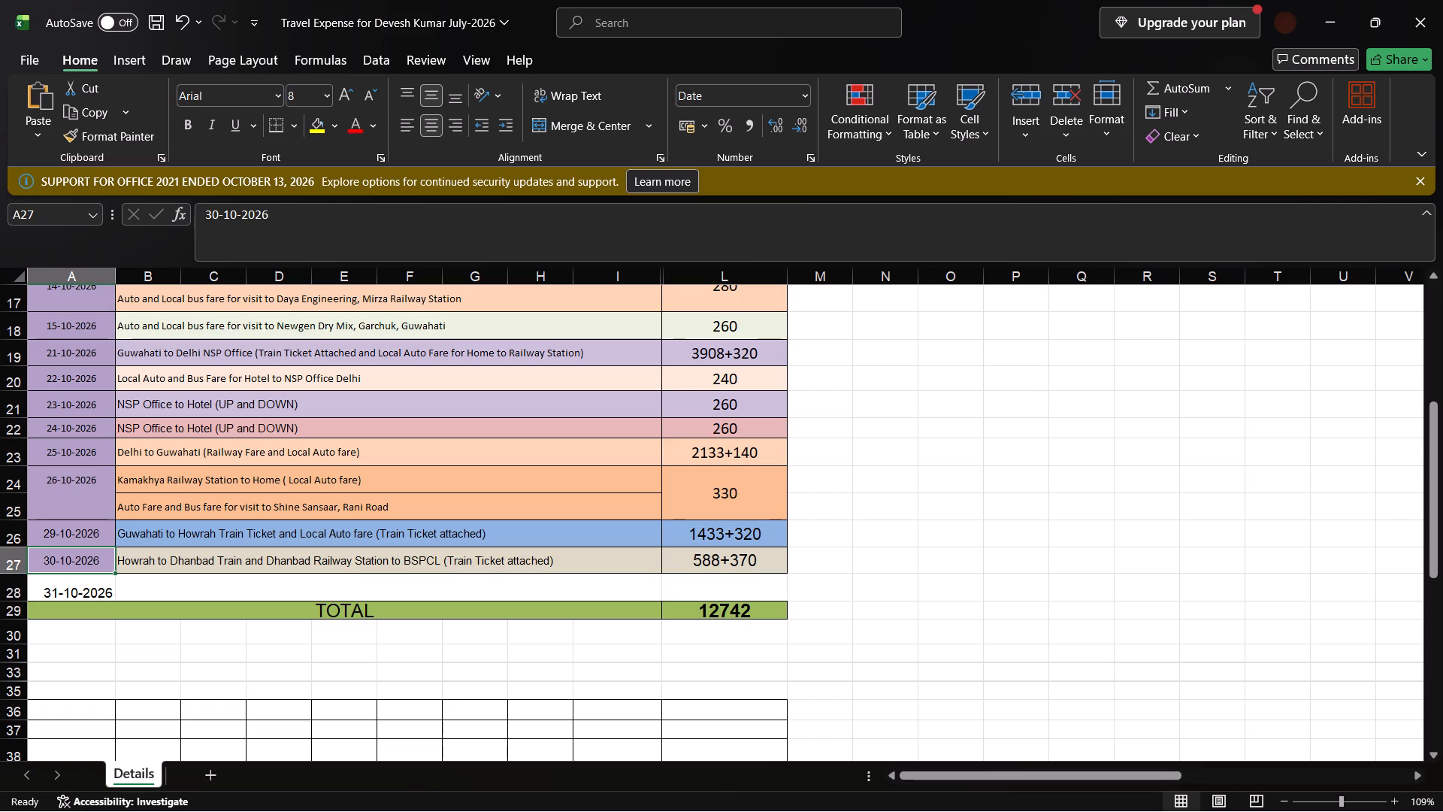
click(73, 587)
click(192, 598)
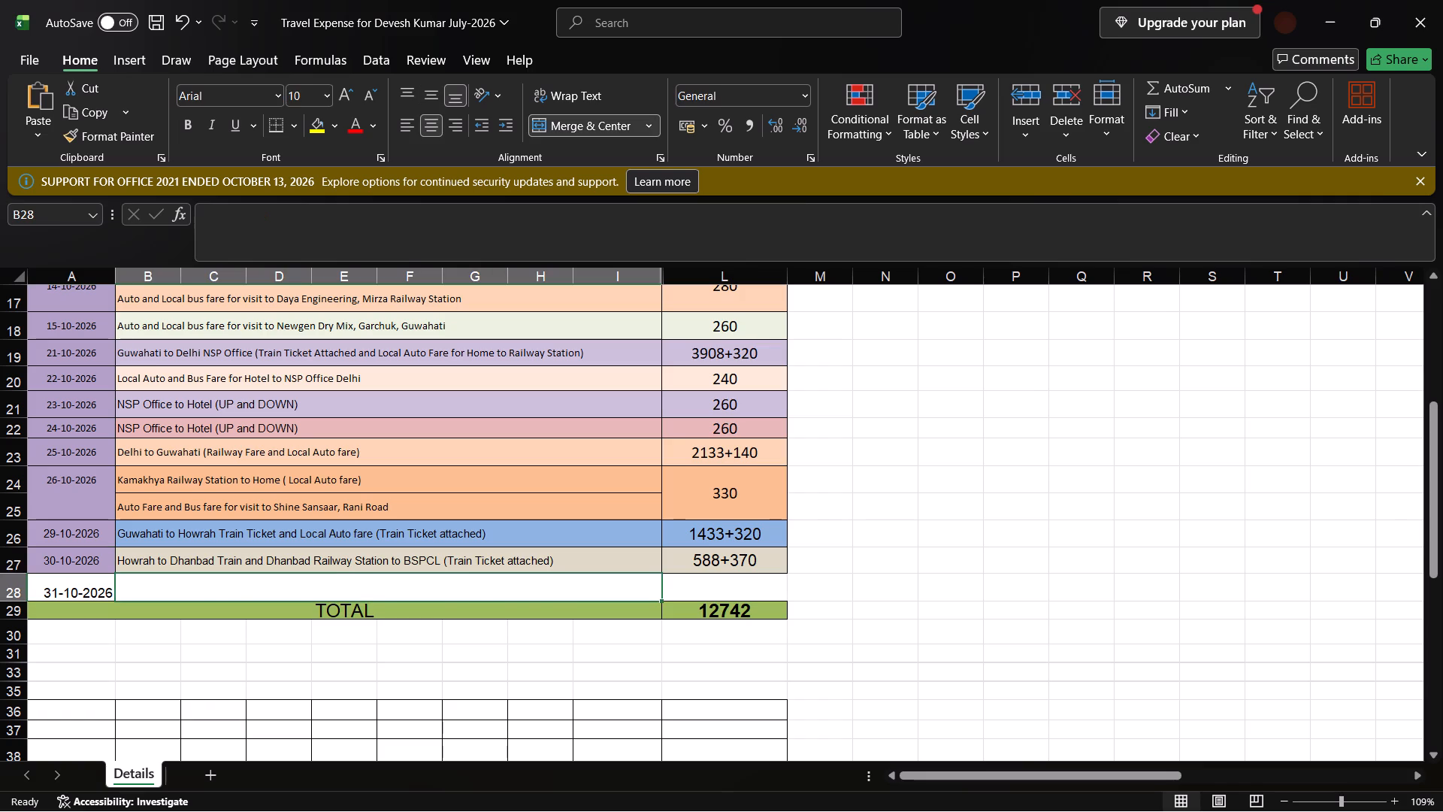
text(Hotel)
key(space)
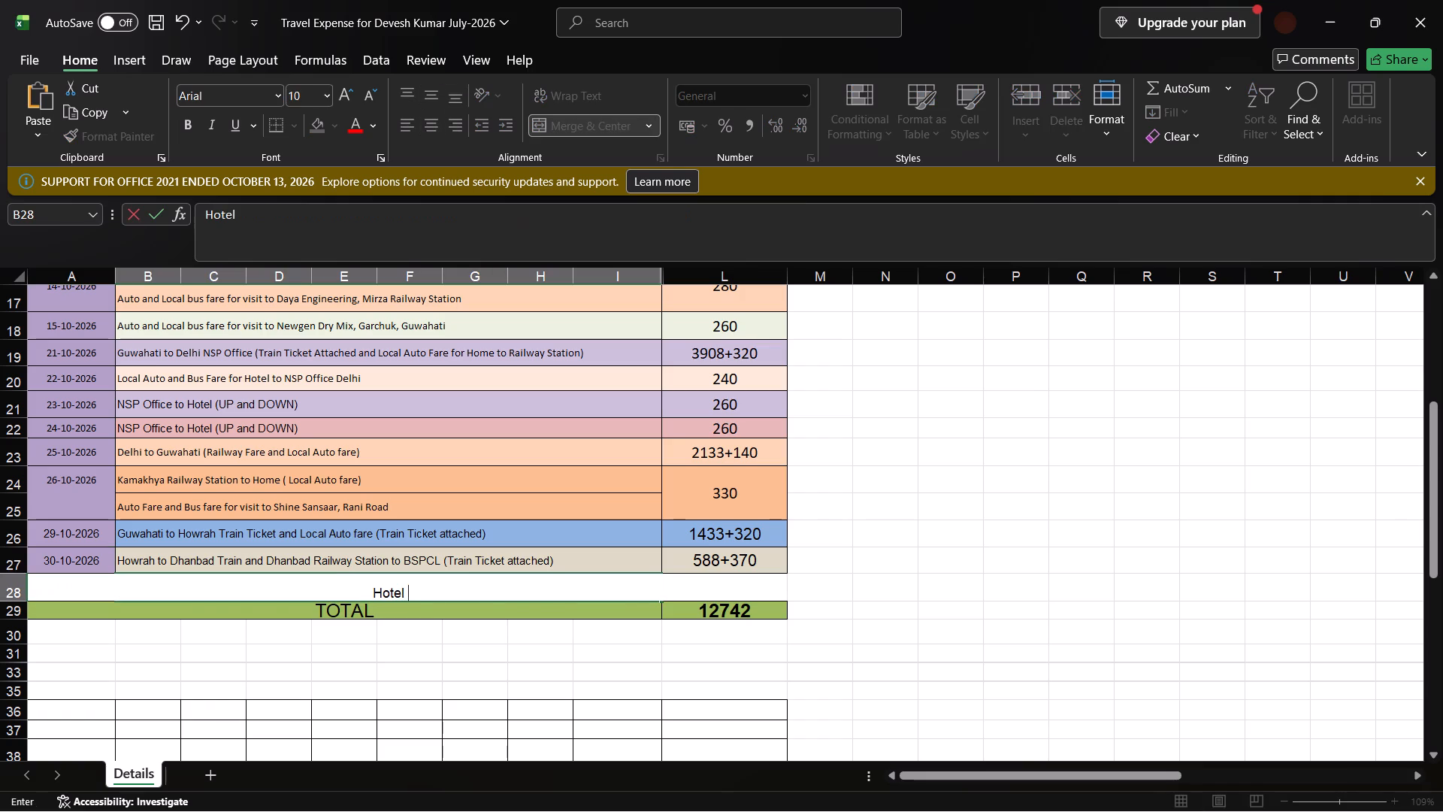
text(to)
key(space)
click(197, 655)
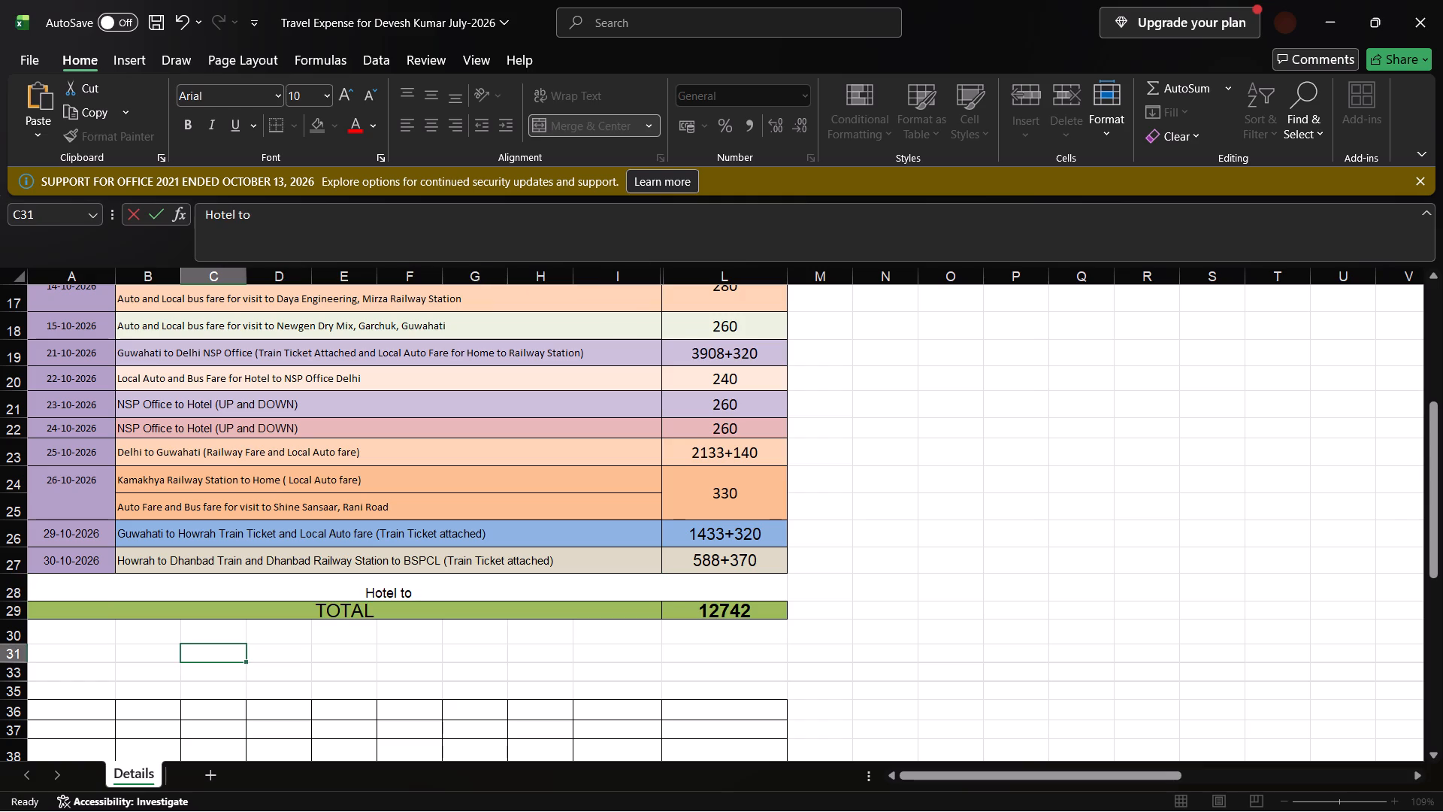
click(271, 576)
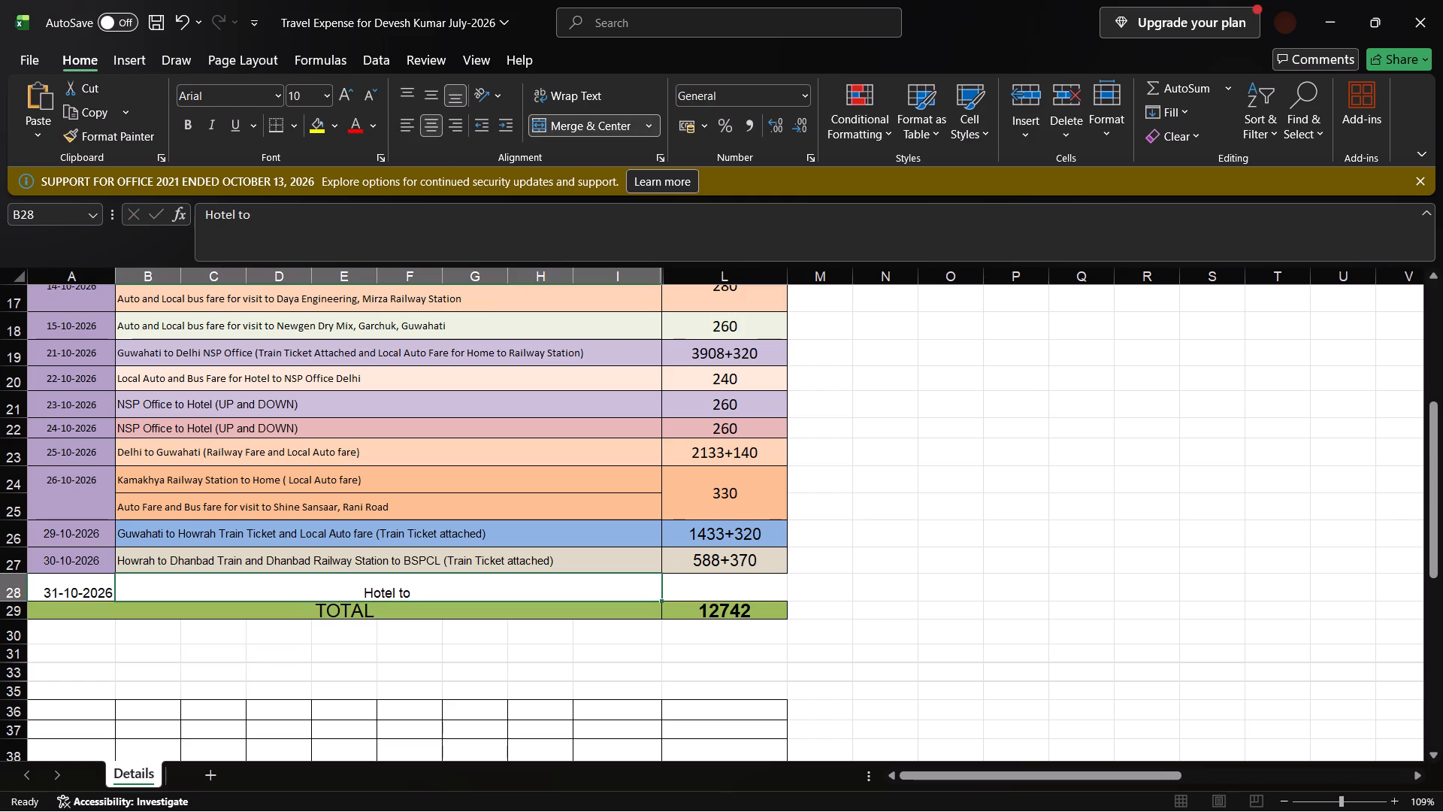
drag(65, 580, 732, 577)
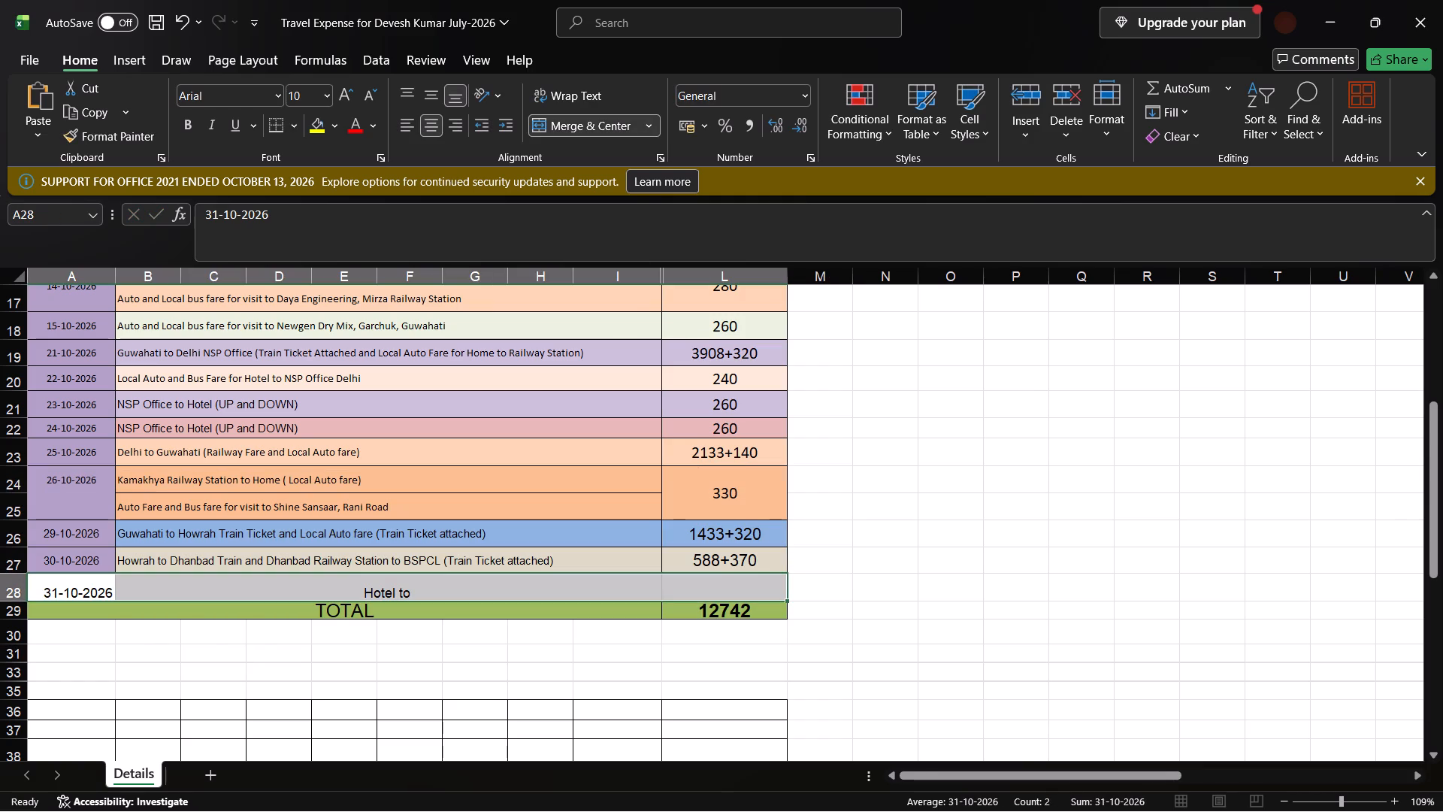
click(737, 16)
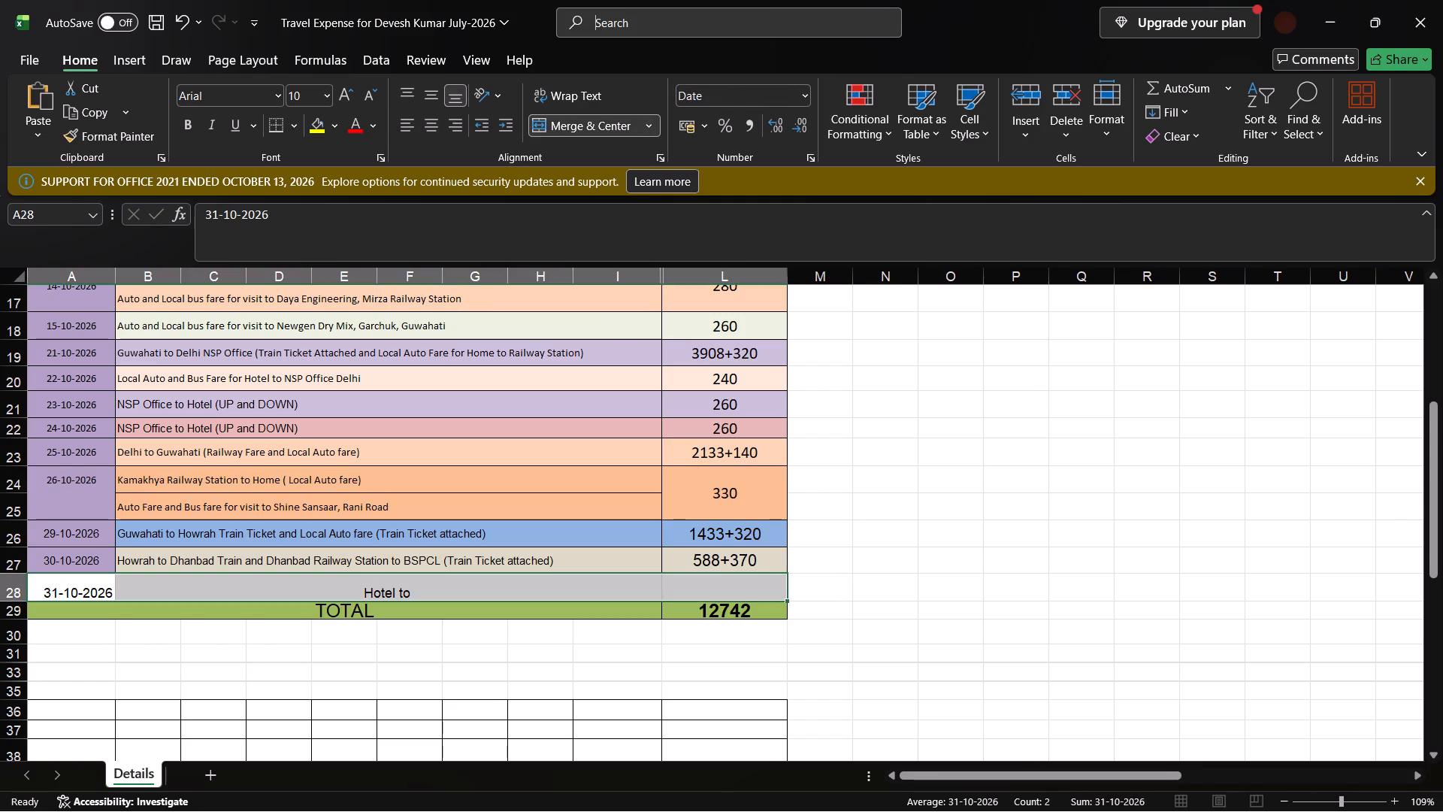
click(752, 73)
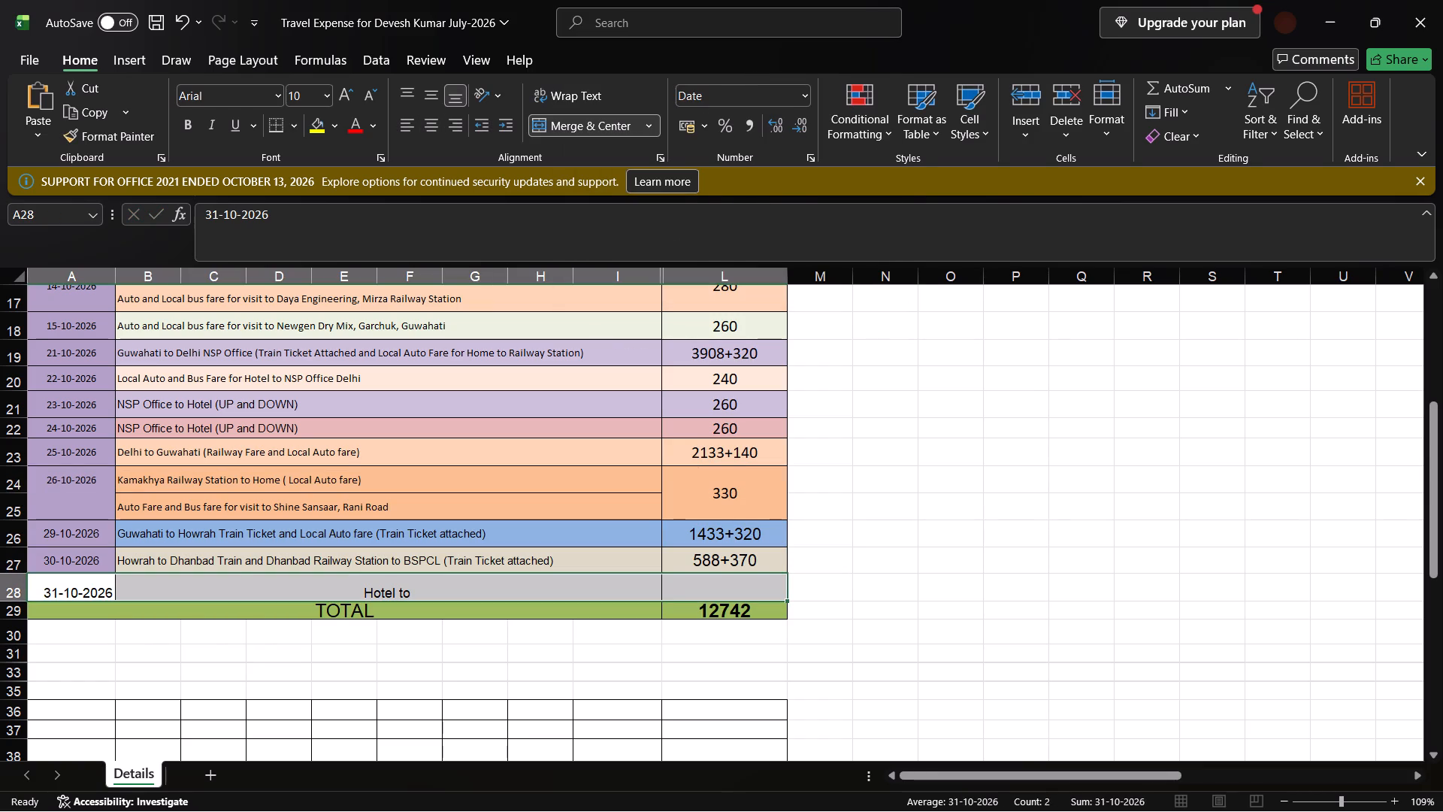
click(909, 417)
Replace the description for 31-10-2026 in row 28 with "Hotel to BSPCL Site Auto fare".
click(452, 587)
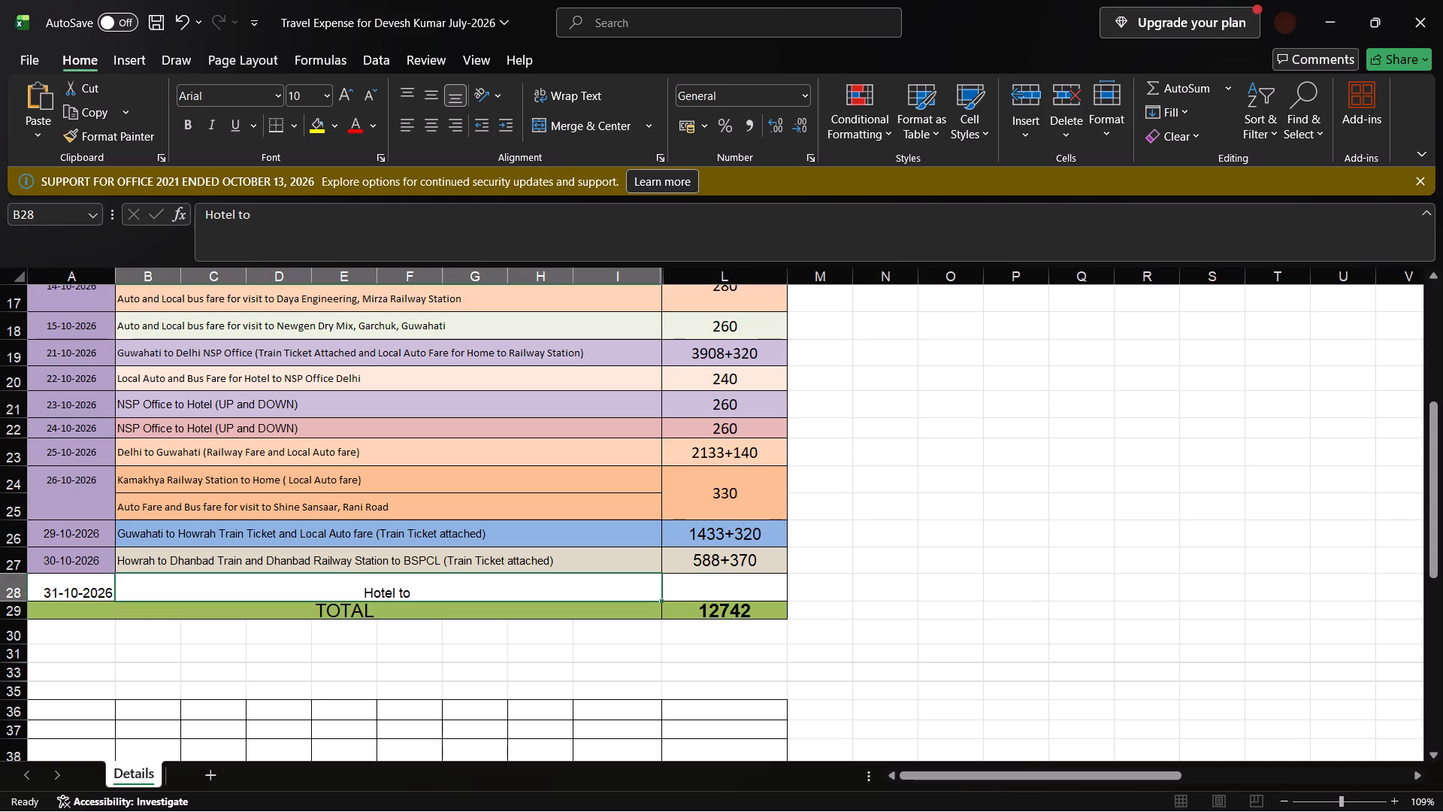
click(452, 587)
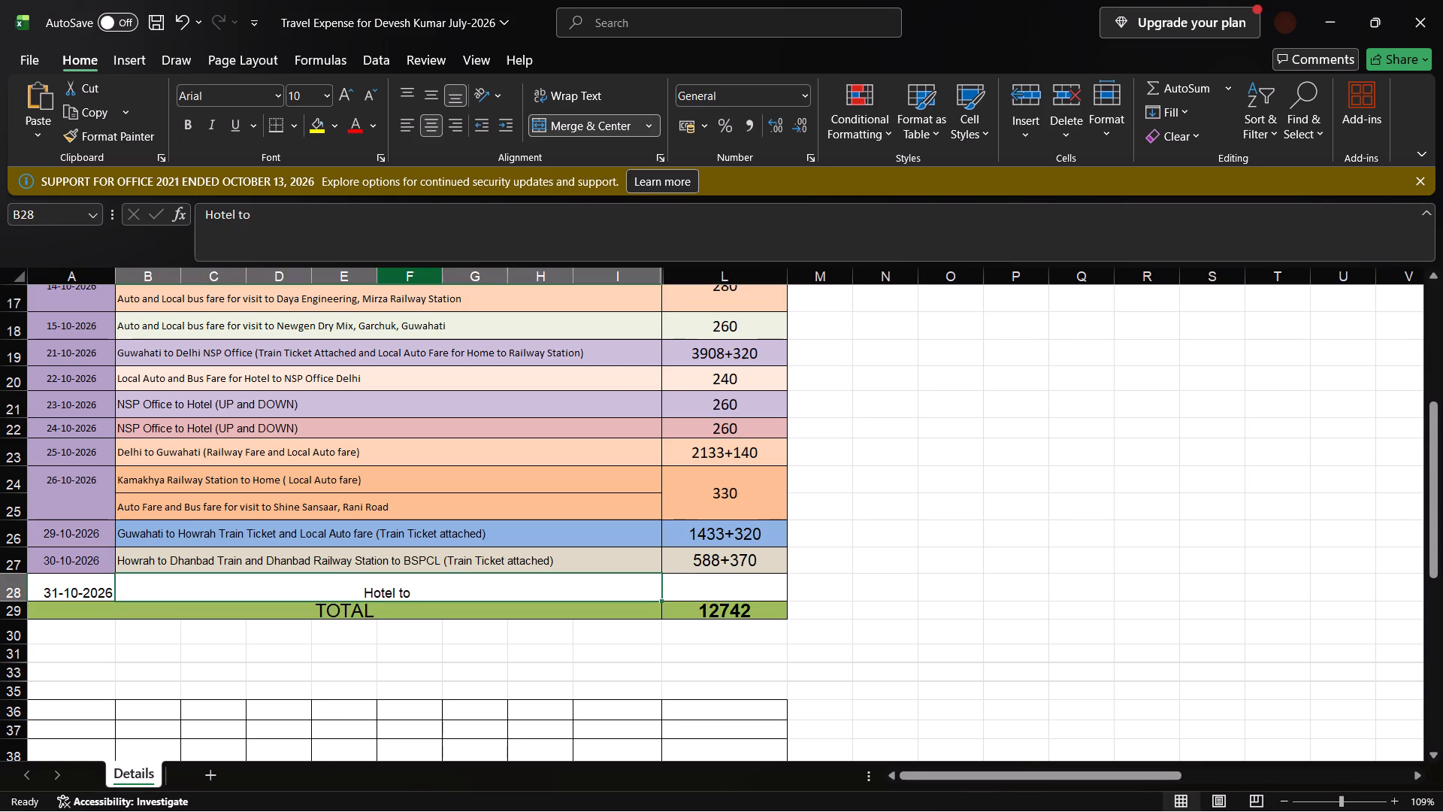
key(BackSpace)
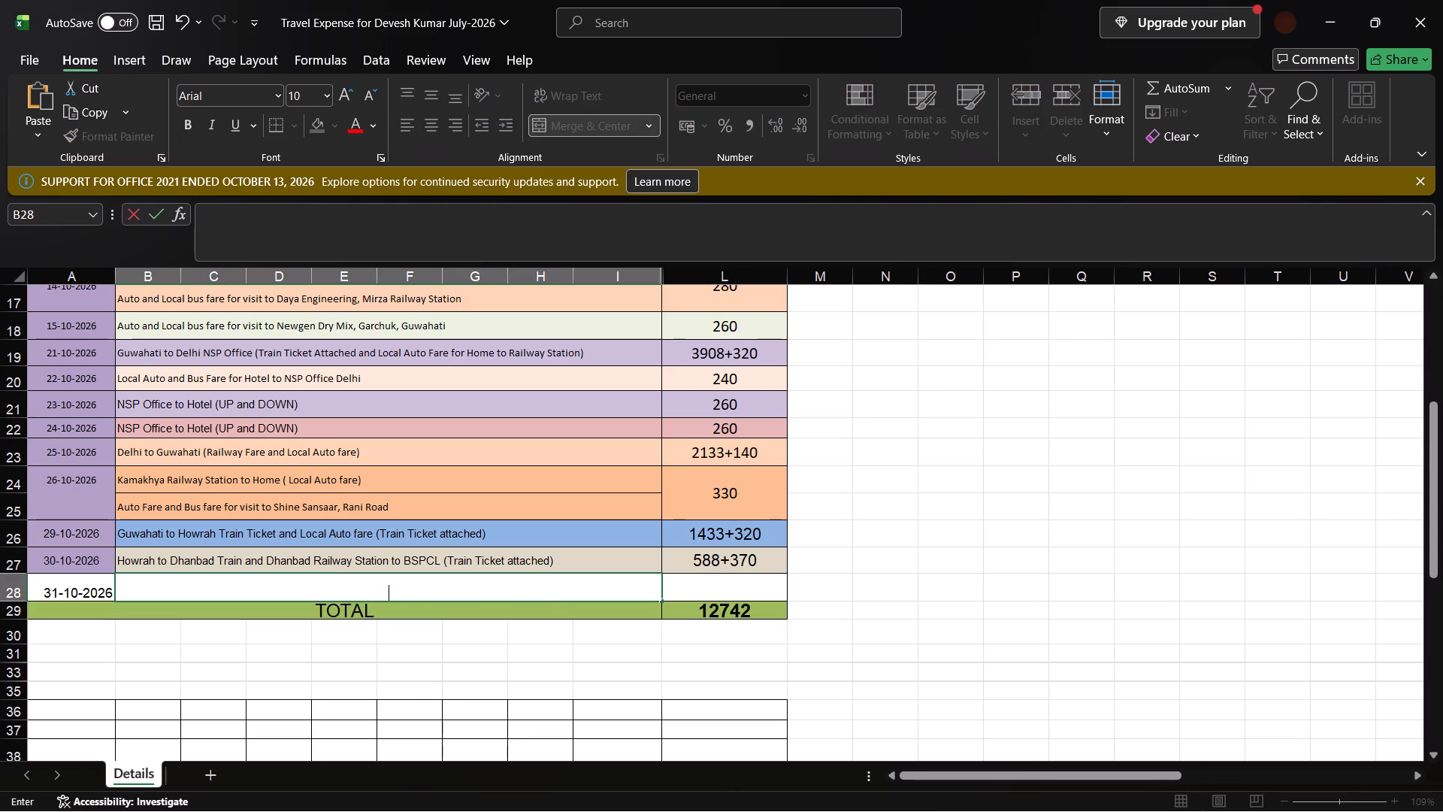
key(shift+h)
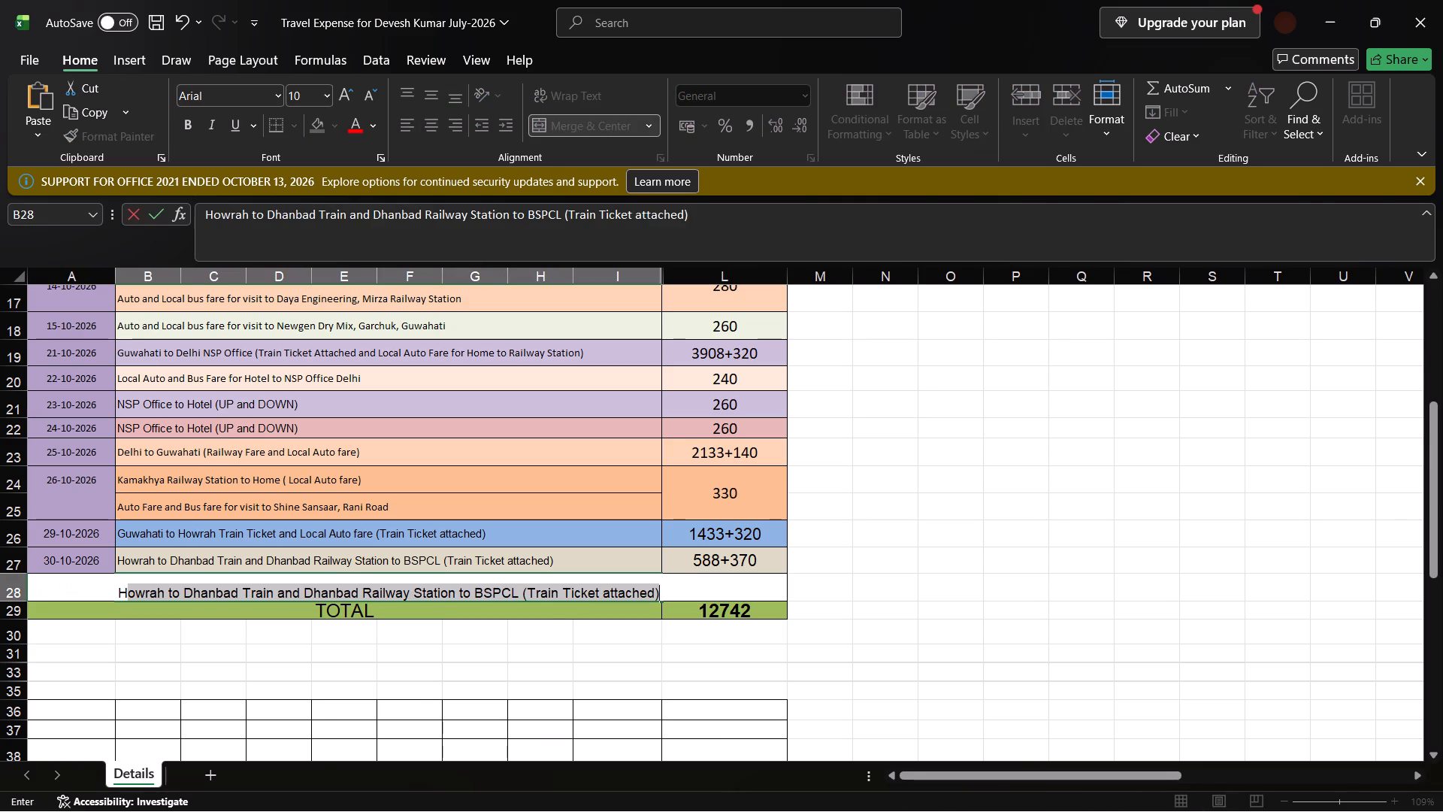
text(otel)
key(space)
text(to)
key(space)
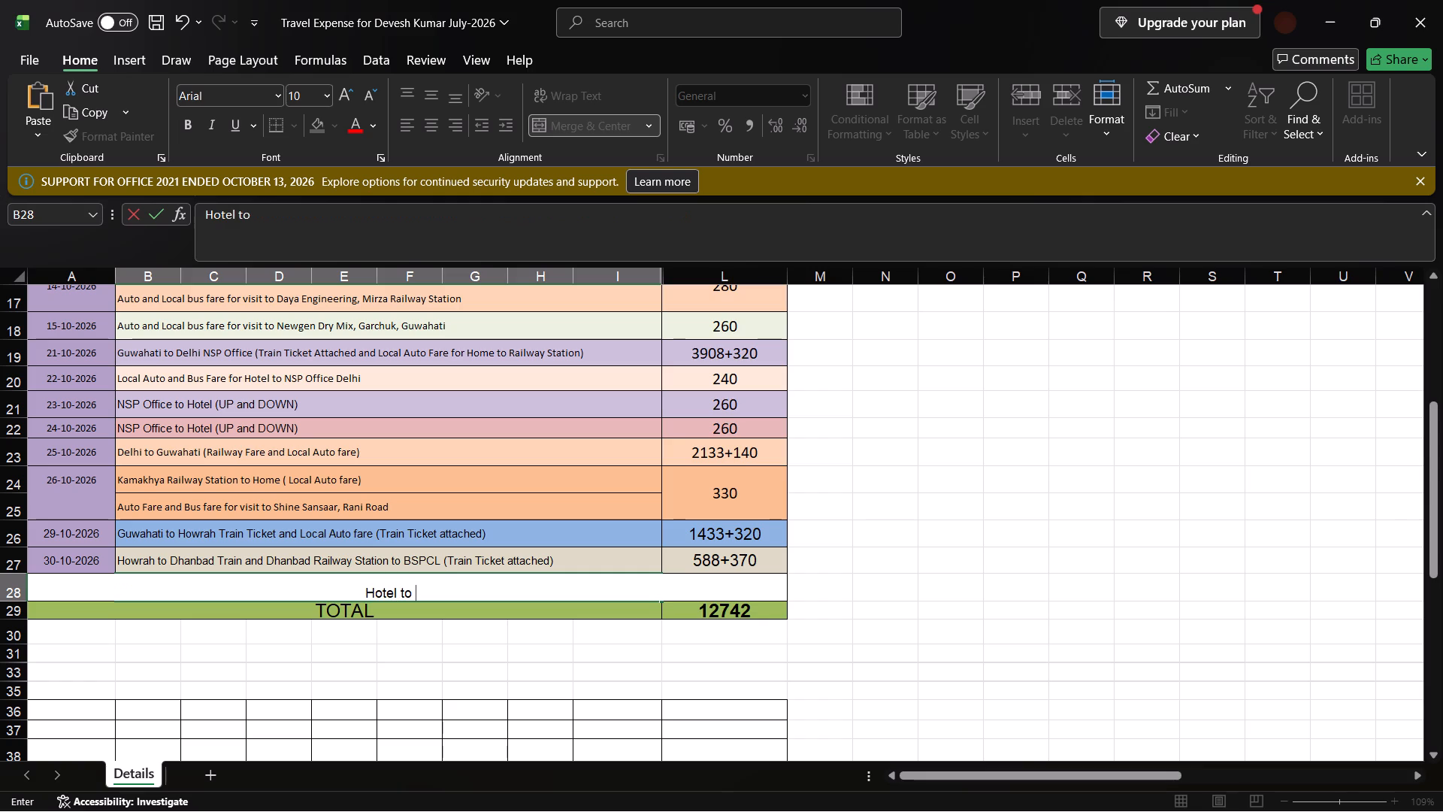
key(shift+b)
text(SPCL)
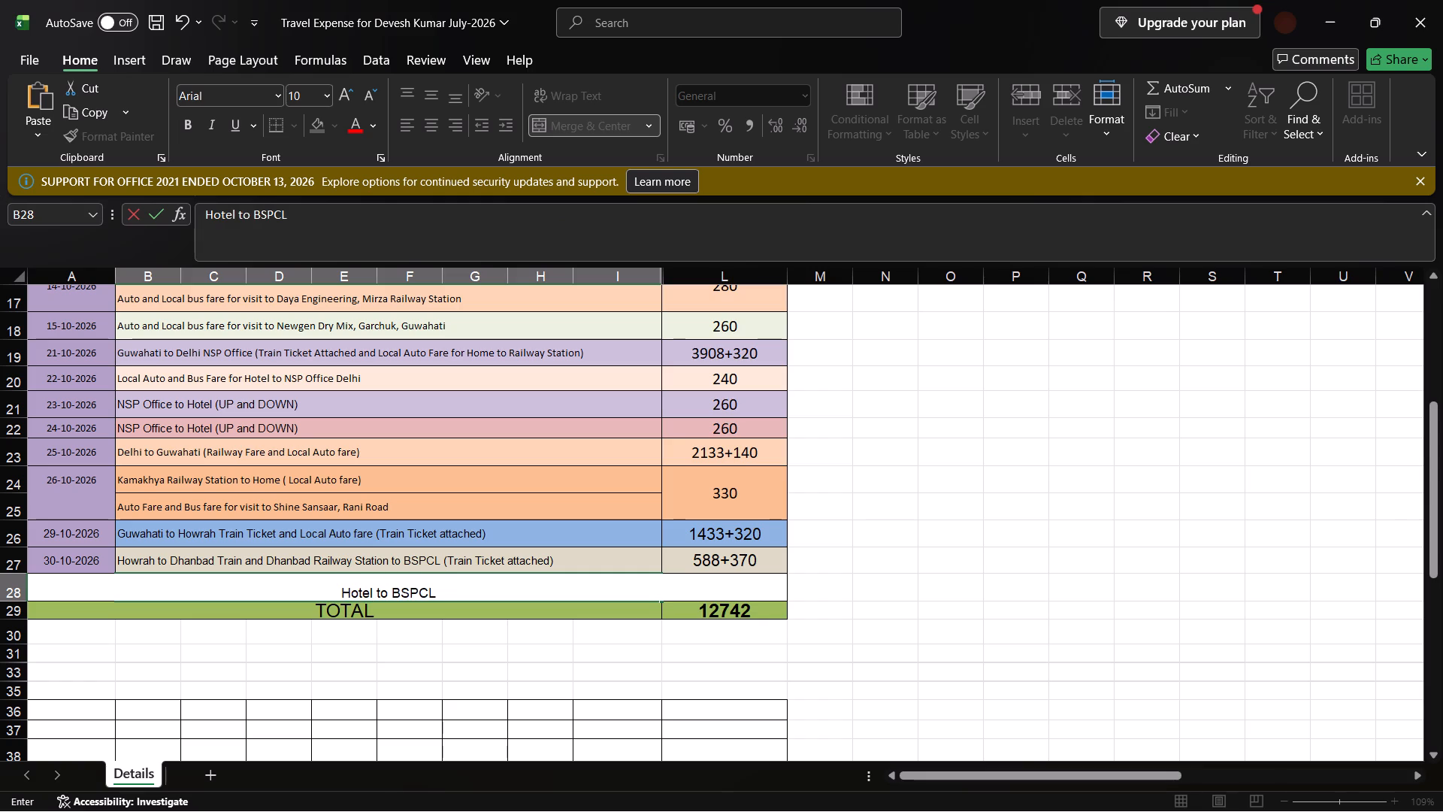
key(space)
text(site)
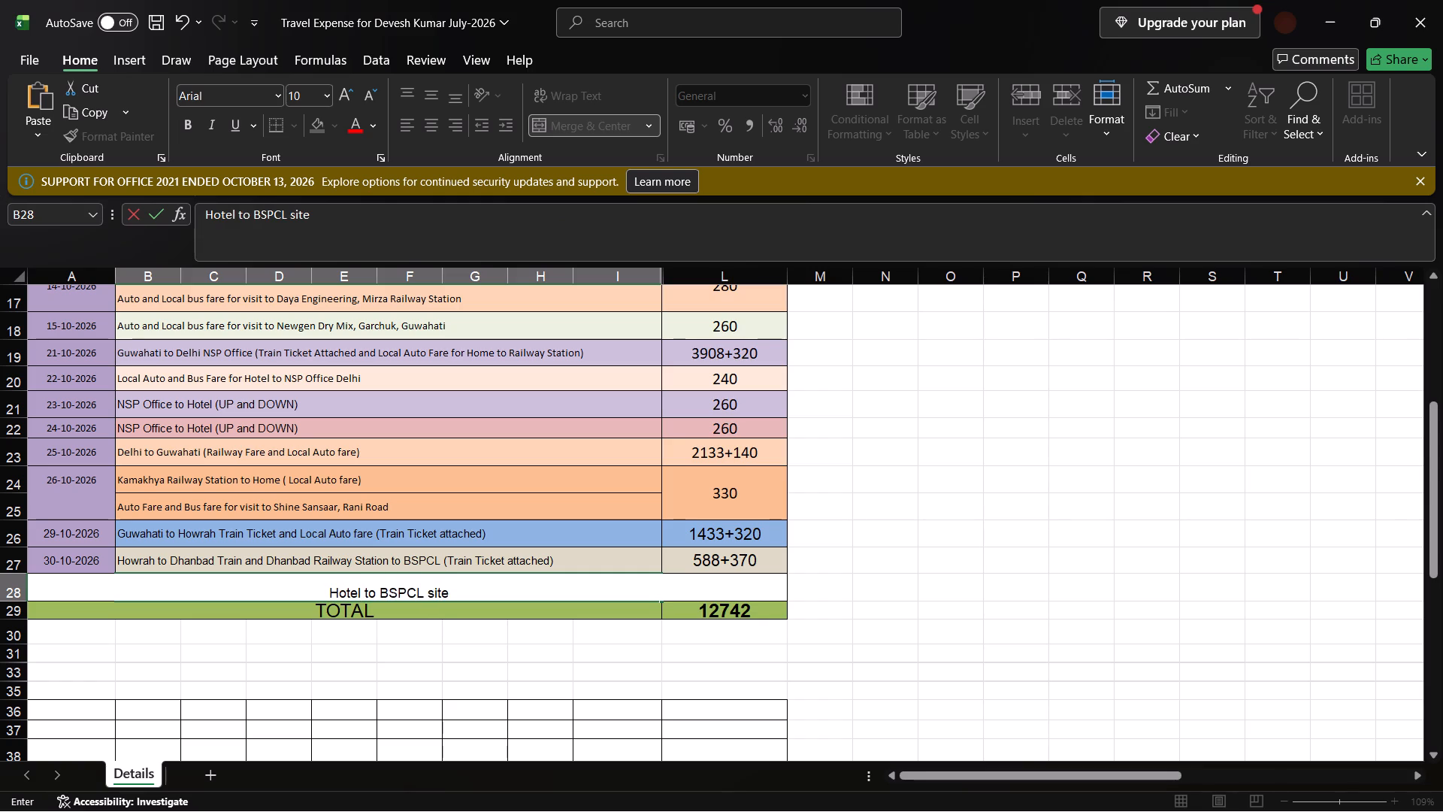
key(BackSpace)
key(BackSpace)
key(BackSpace)
key(BackSpace)
text(Site)
key(space)
text(Auto)
key(space)
text(faare)
key(BackSpace)
key(BackSpace)
key(BackSpace)
text(re)
key(space)
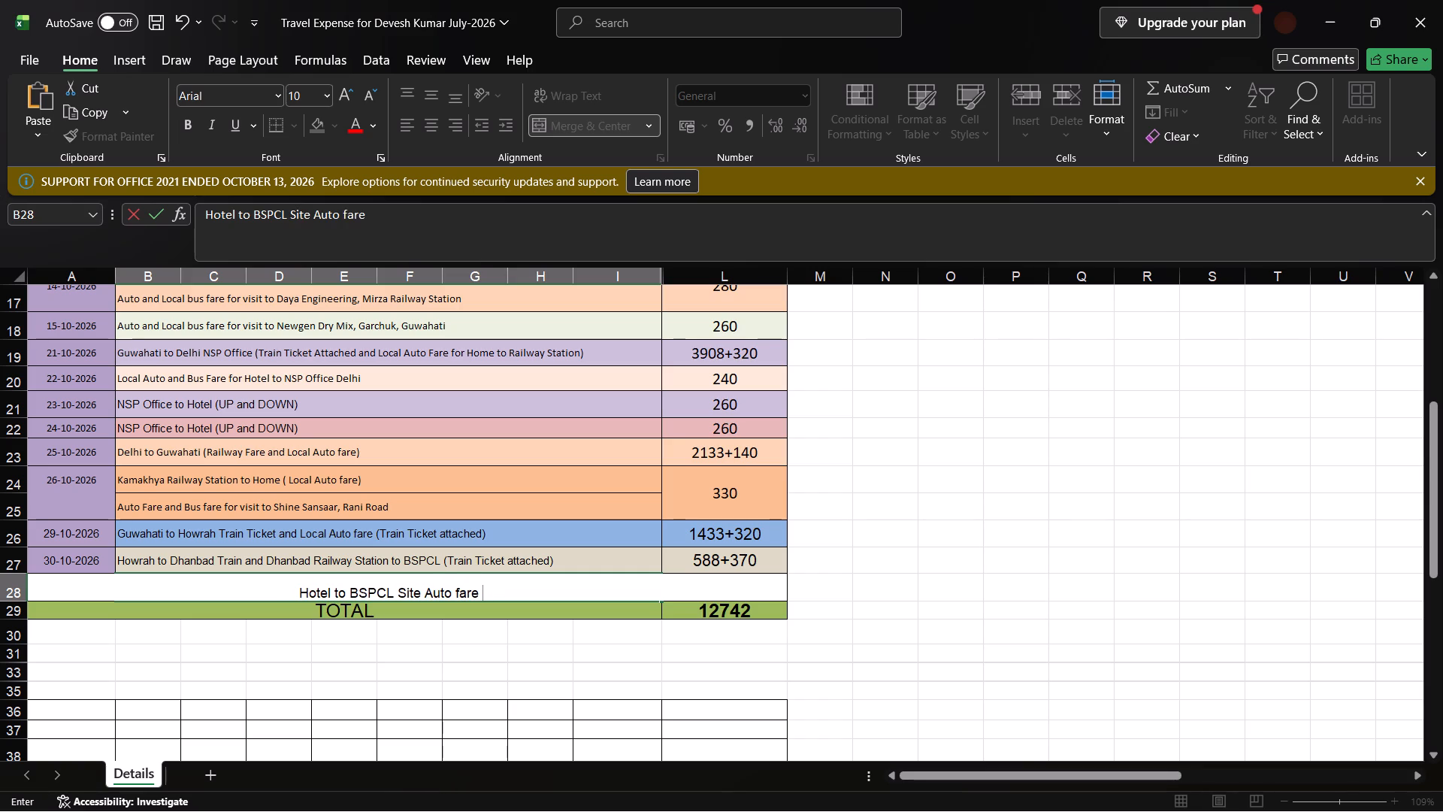
click(703, 592)
click(749, 582)
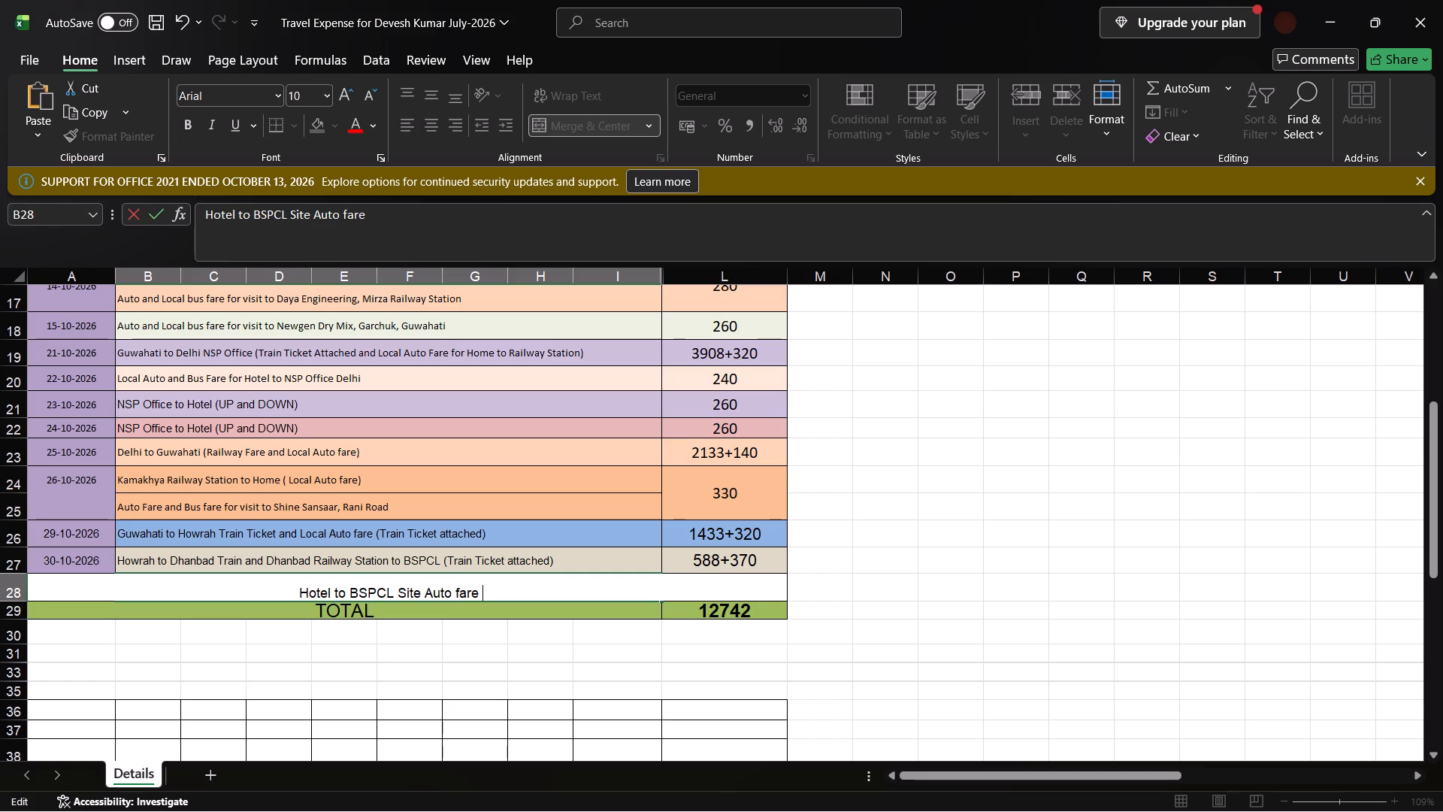
click(850, 583)
Enter the amount 150 in column L of row 28.
click(751, 585)
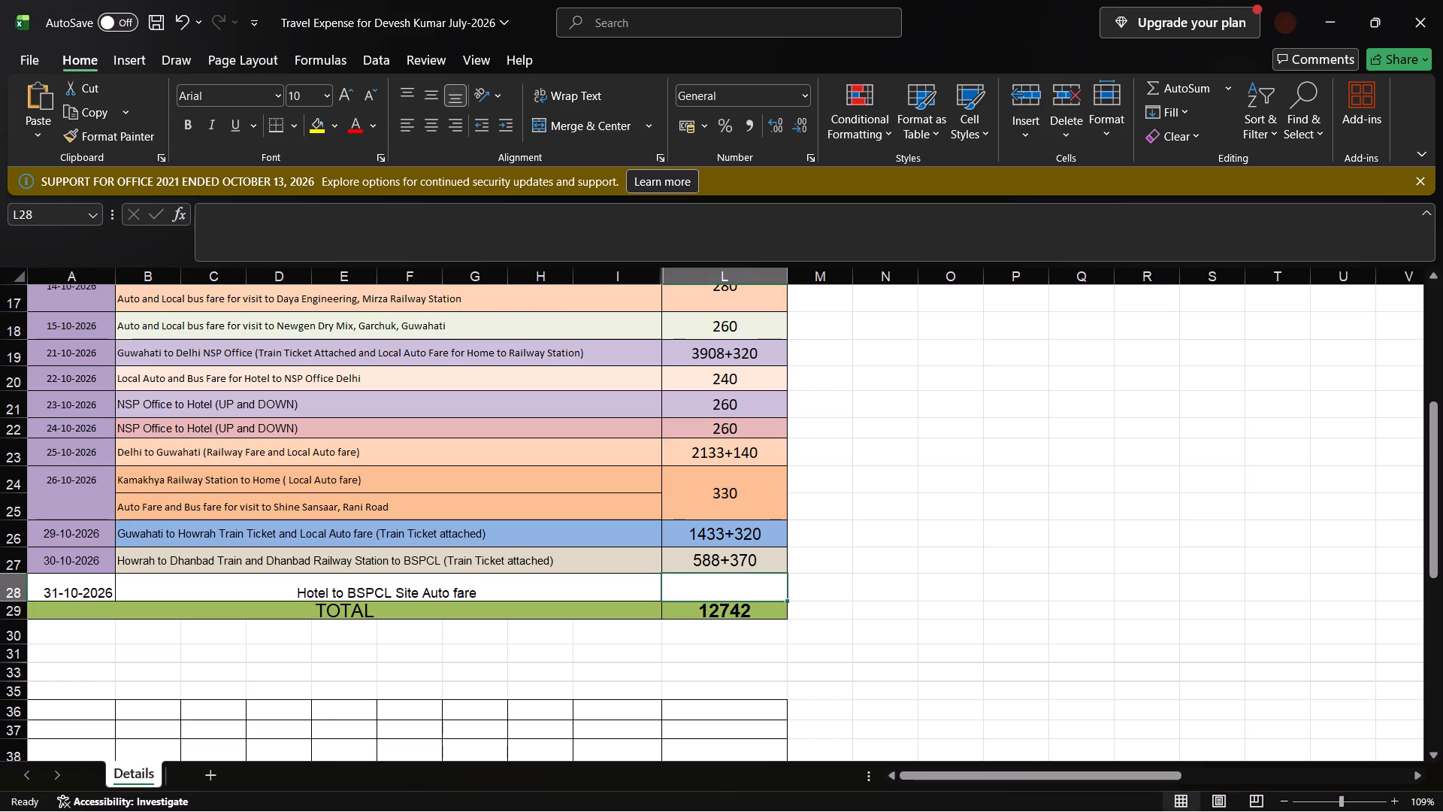
text(150)
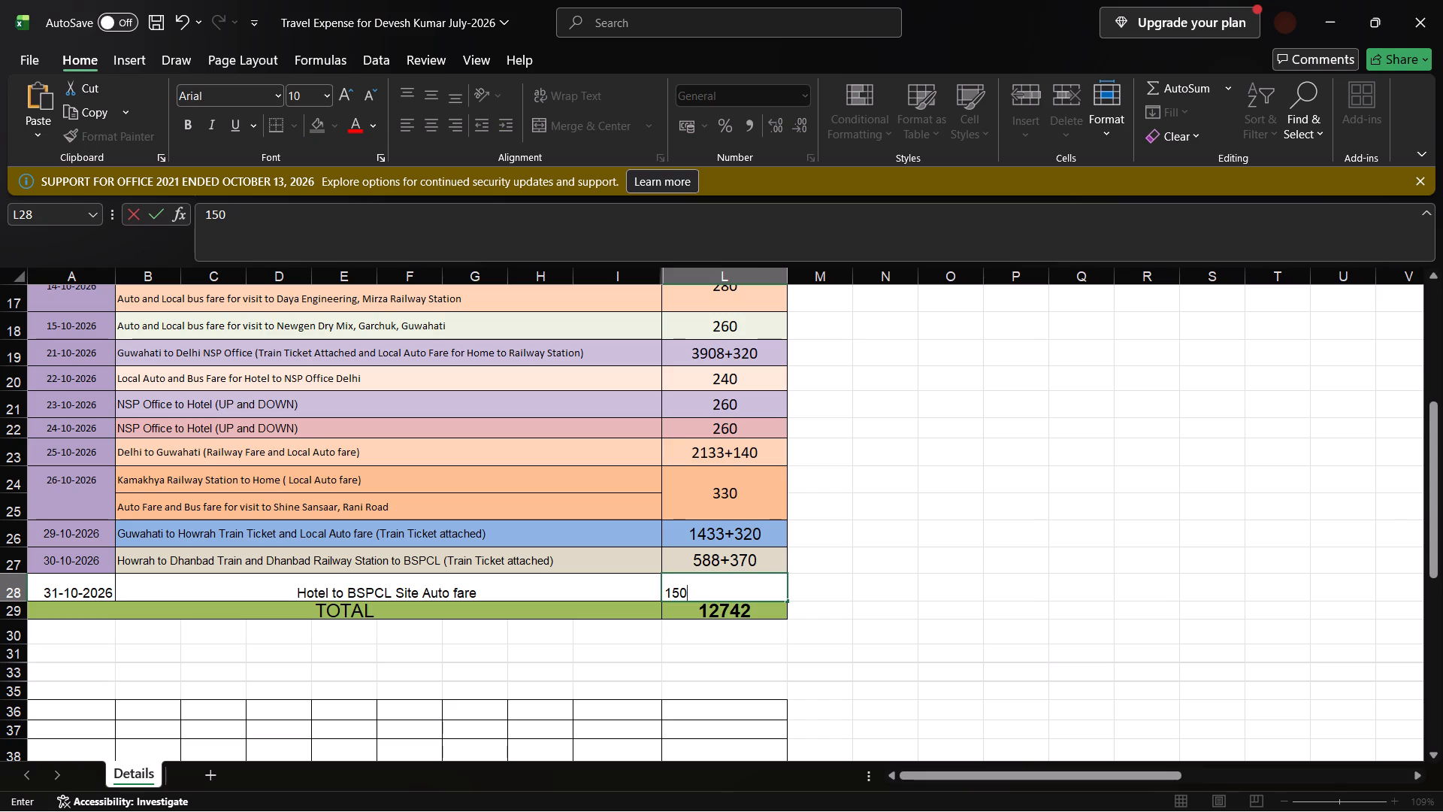
Left-align the row 28 description and set its font size to 8.
click(567, 589)
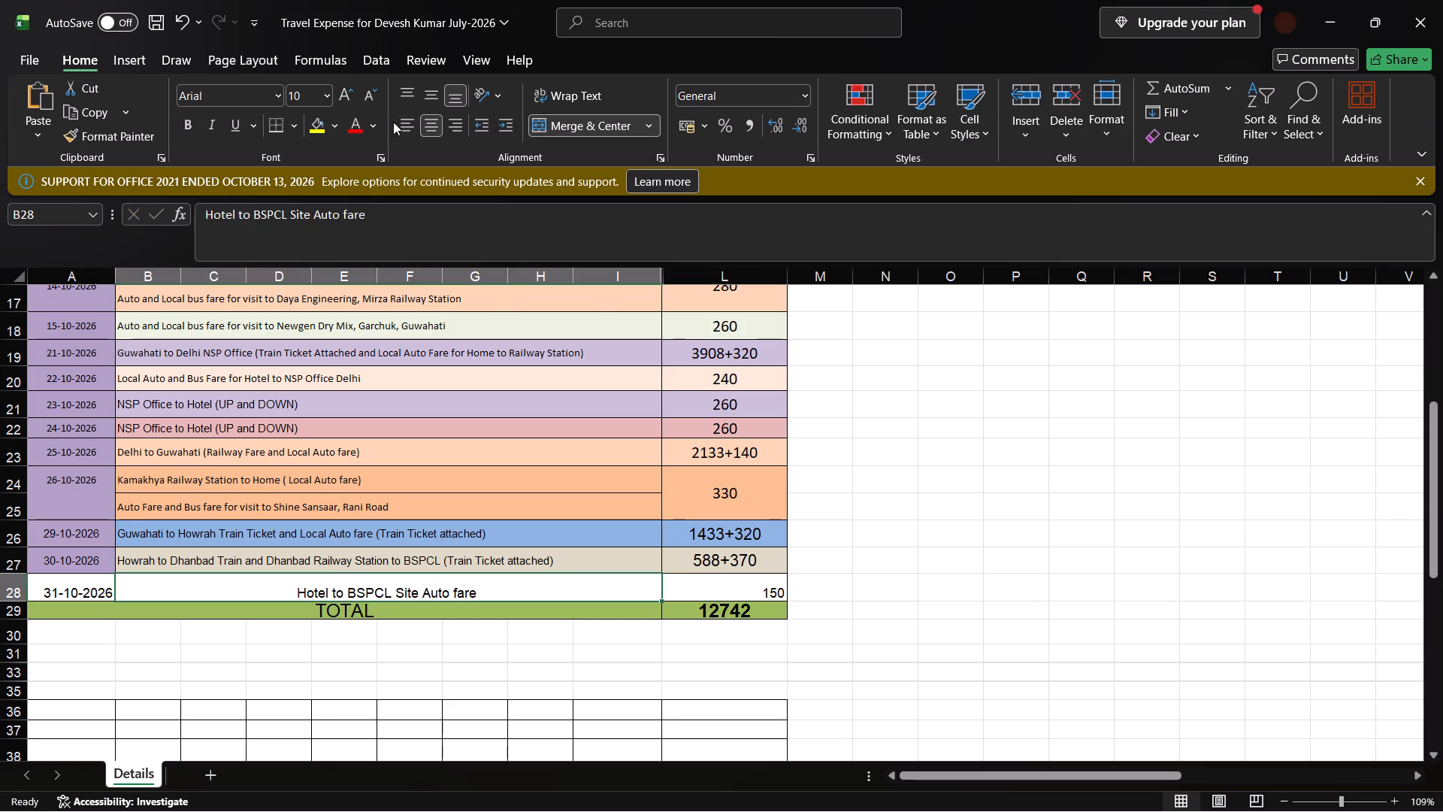
click(408, 130)
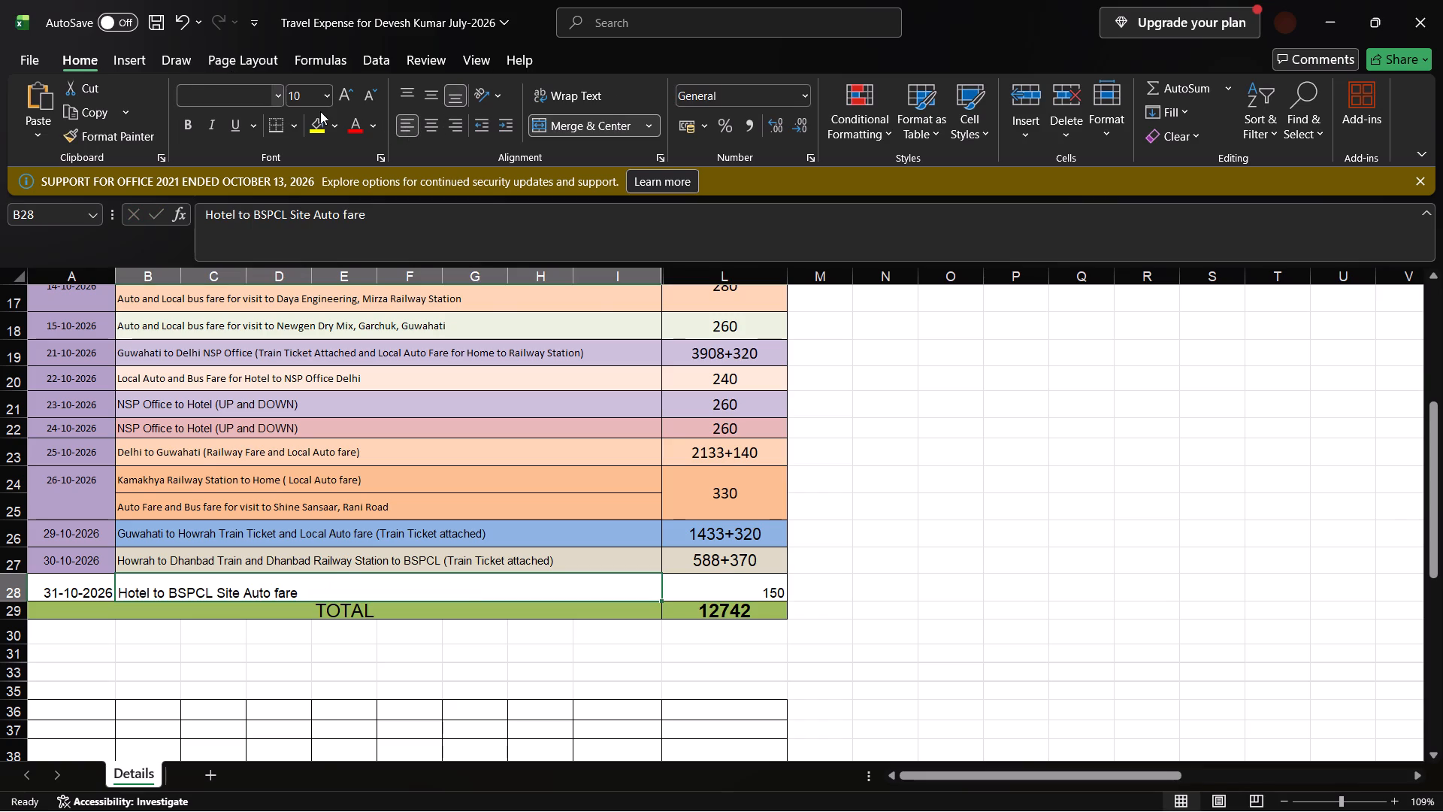
click(306, 94)
key(BackSpace)
key(BackSpace)
key(8)
key(Return)
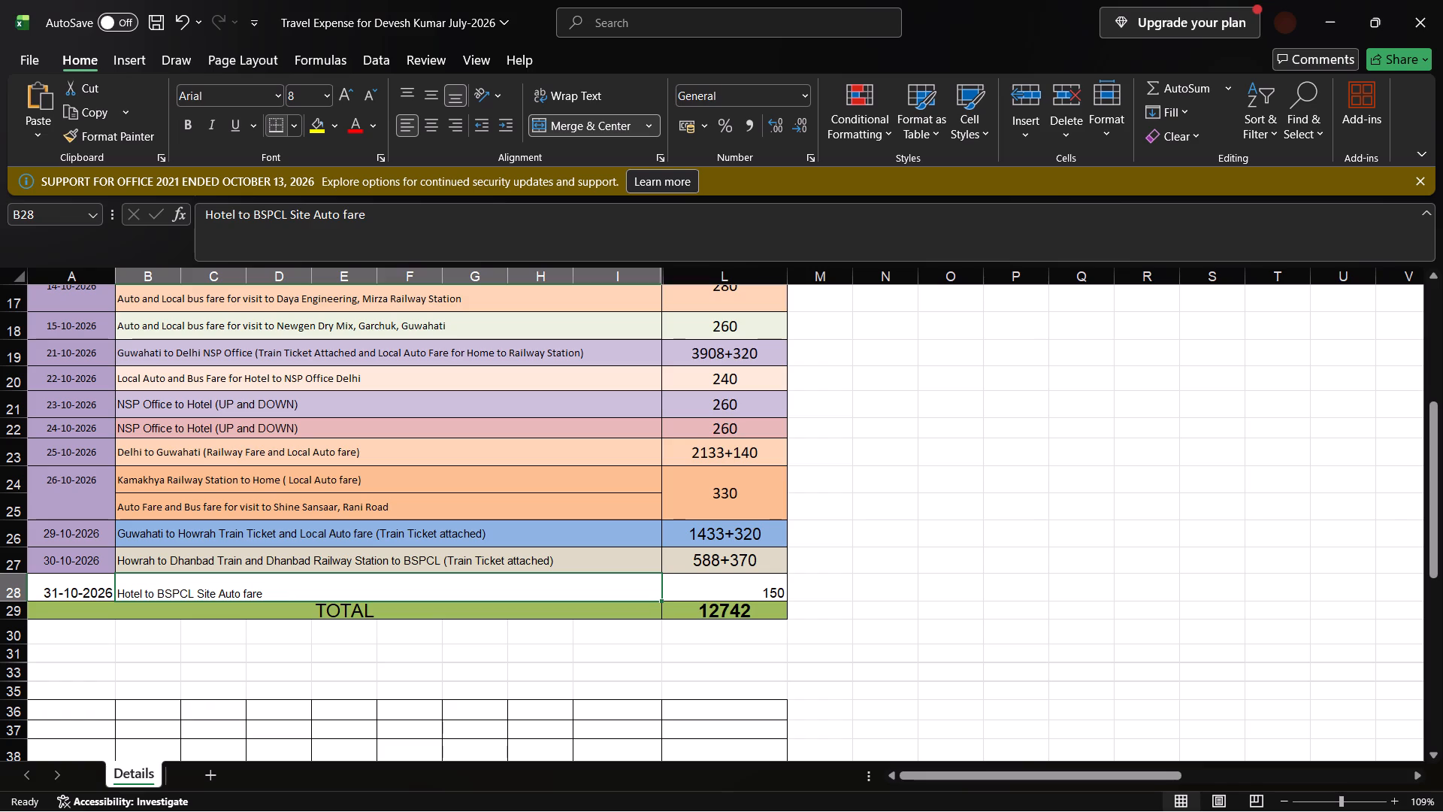
Set the font size of the 31-10-2026 date cell to 8.
click(65, 598)
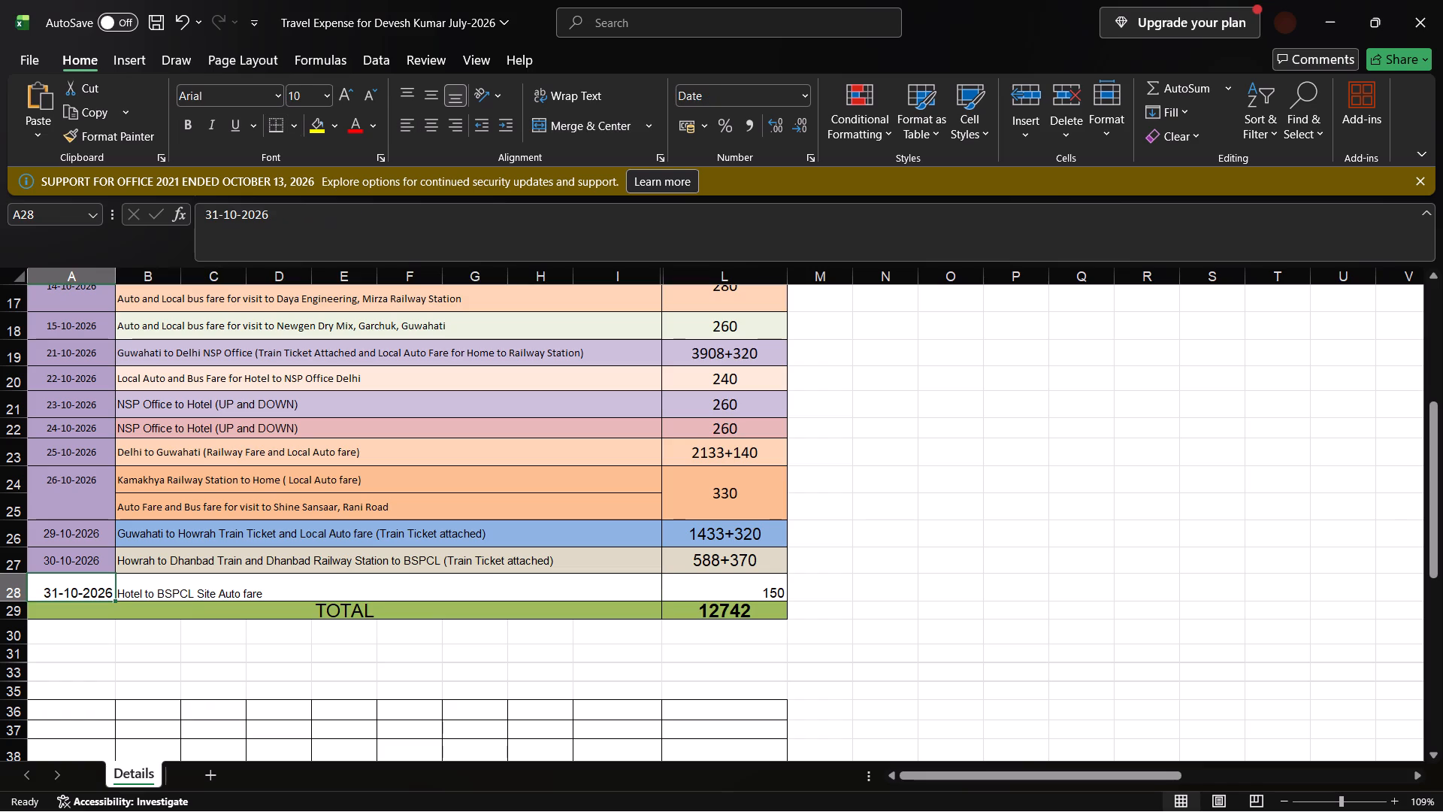
click(296, 91)
key(8)
key(Return)
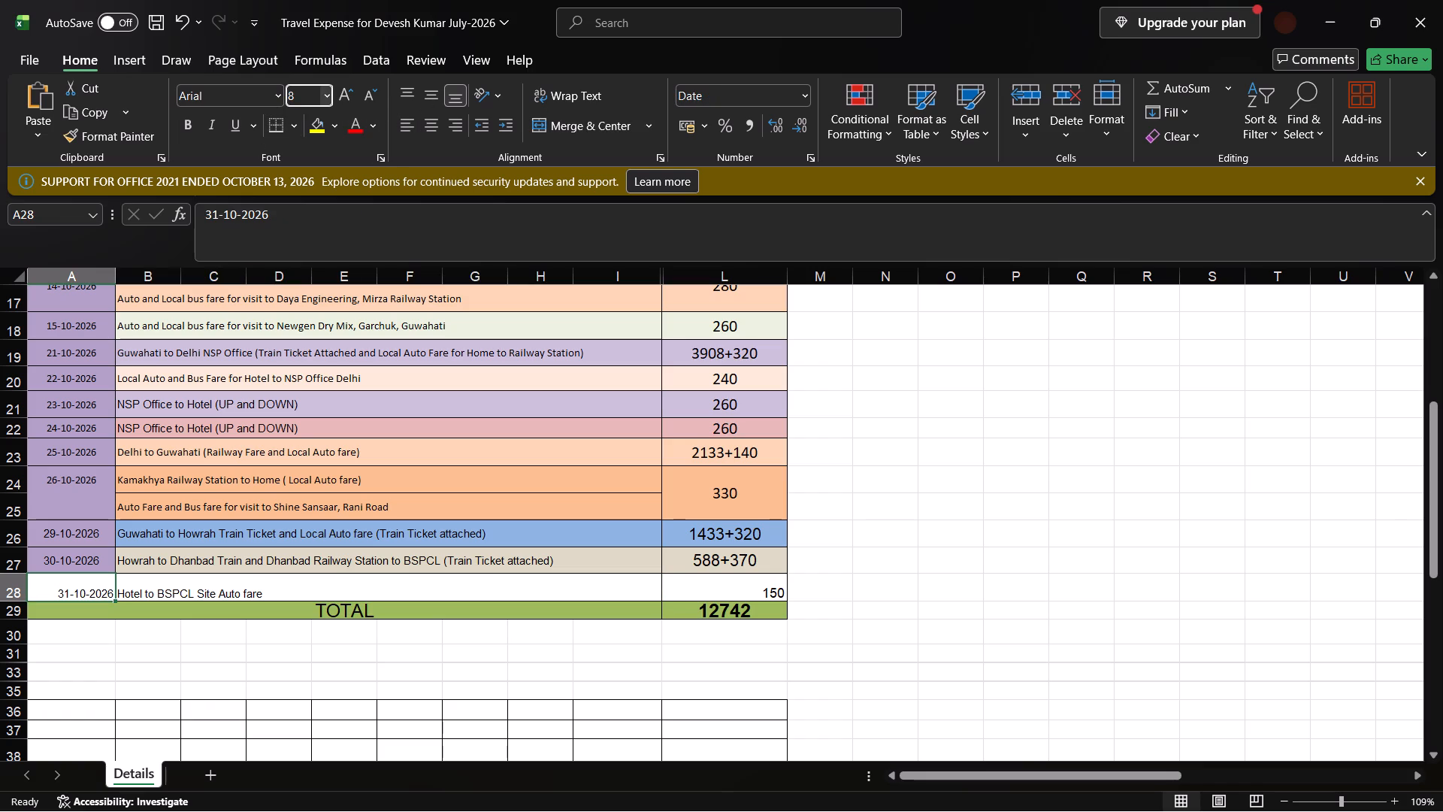
Set the font size of the row 28 amount in column L to 12.
click(764, 585)
click(739, 559)
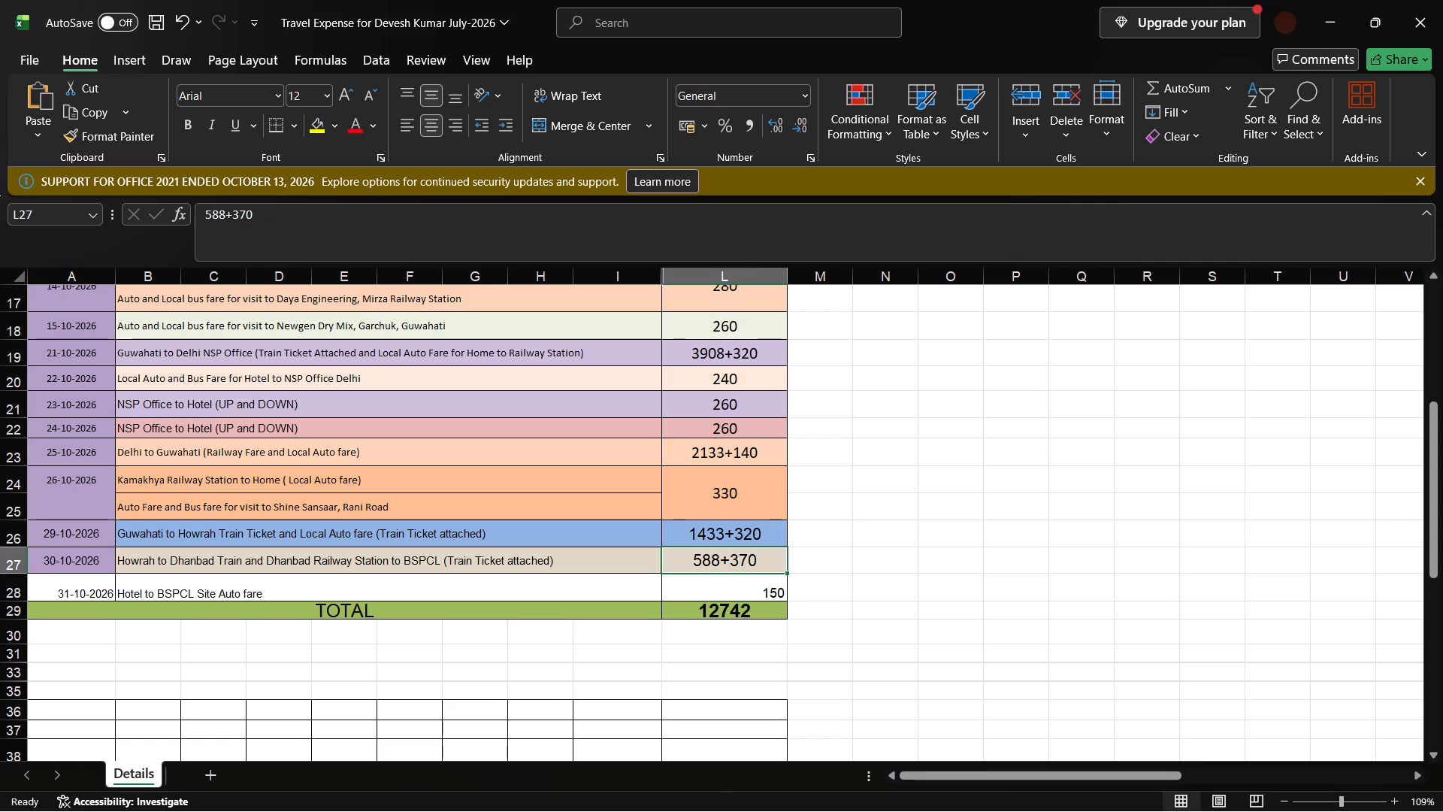
click(737, 593)
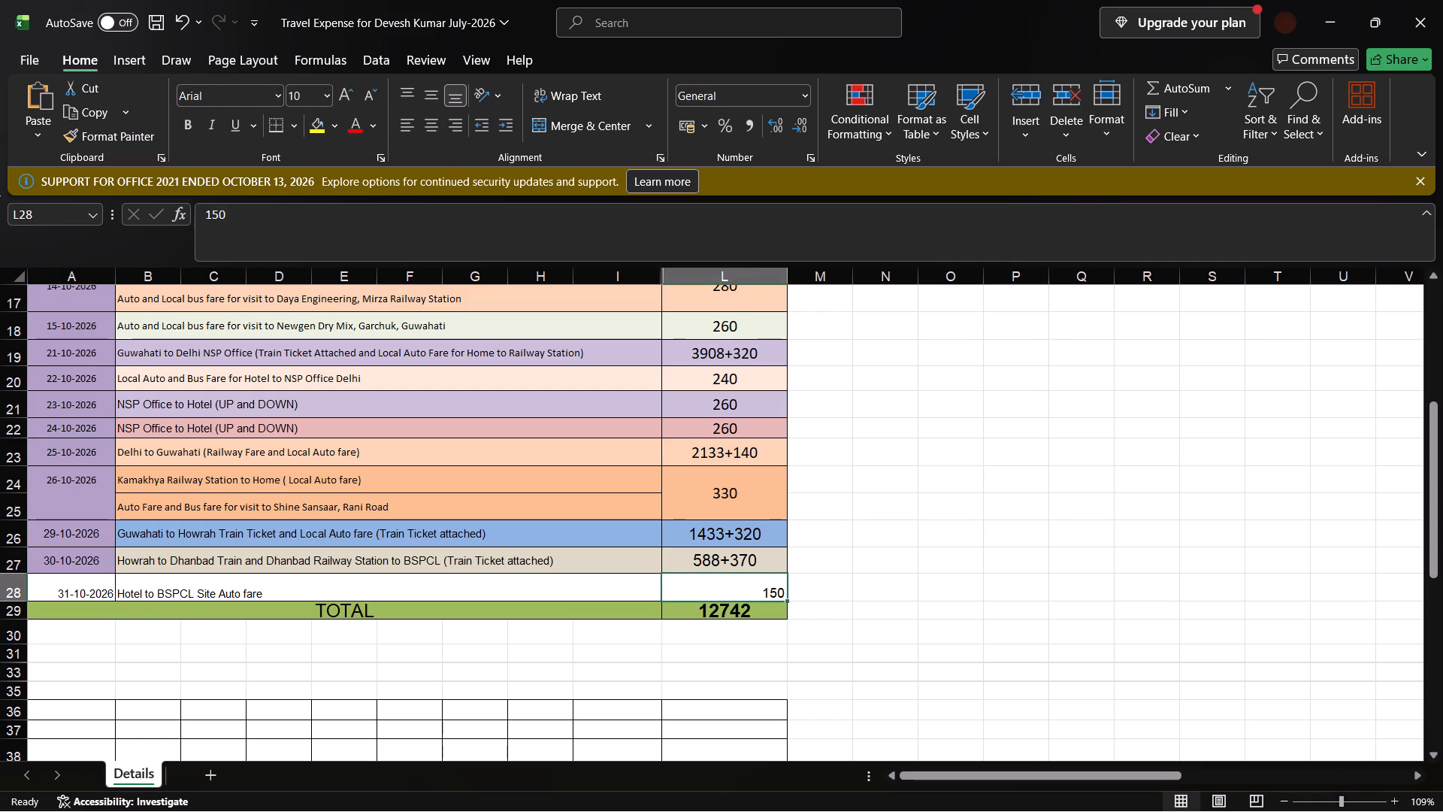
click(313, 93)
key(BackSpace)
text(12)
key(Return)
click(510, 502)
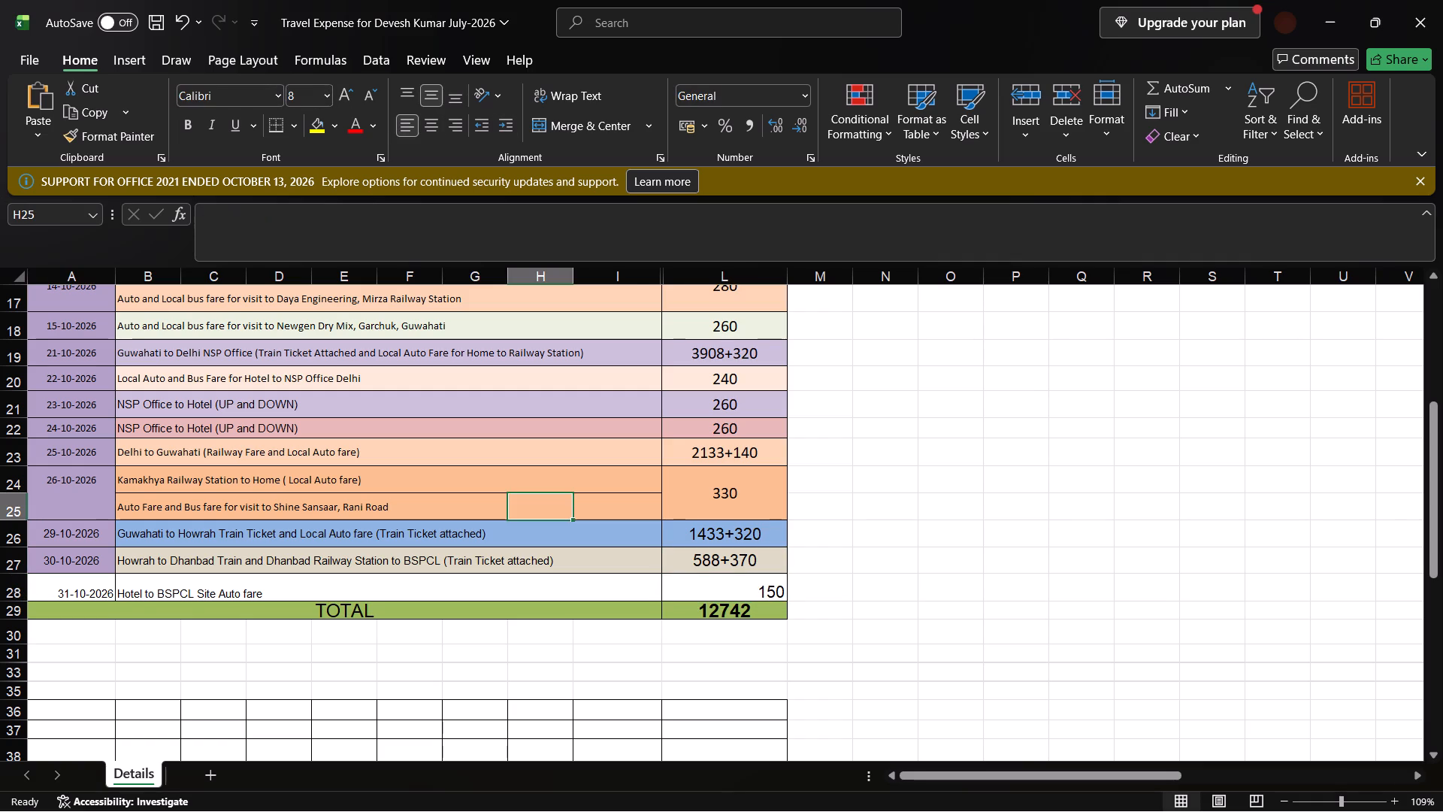
Fill the 31-10-2026 date cell with the same light purple as the dates above it.
click(74, 592)
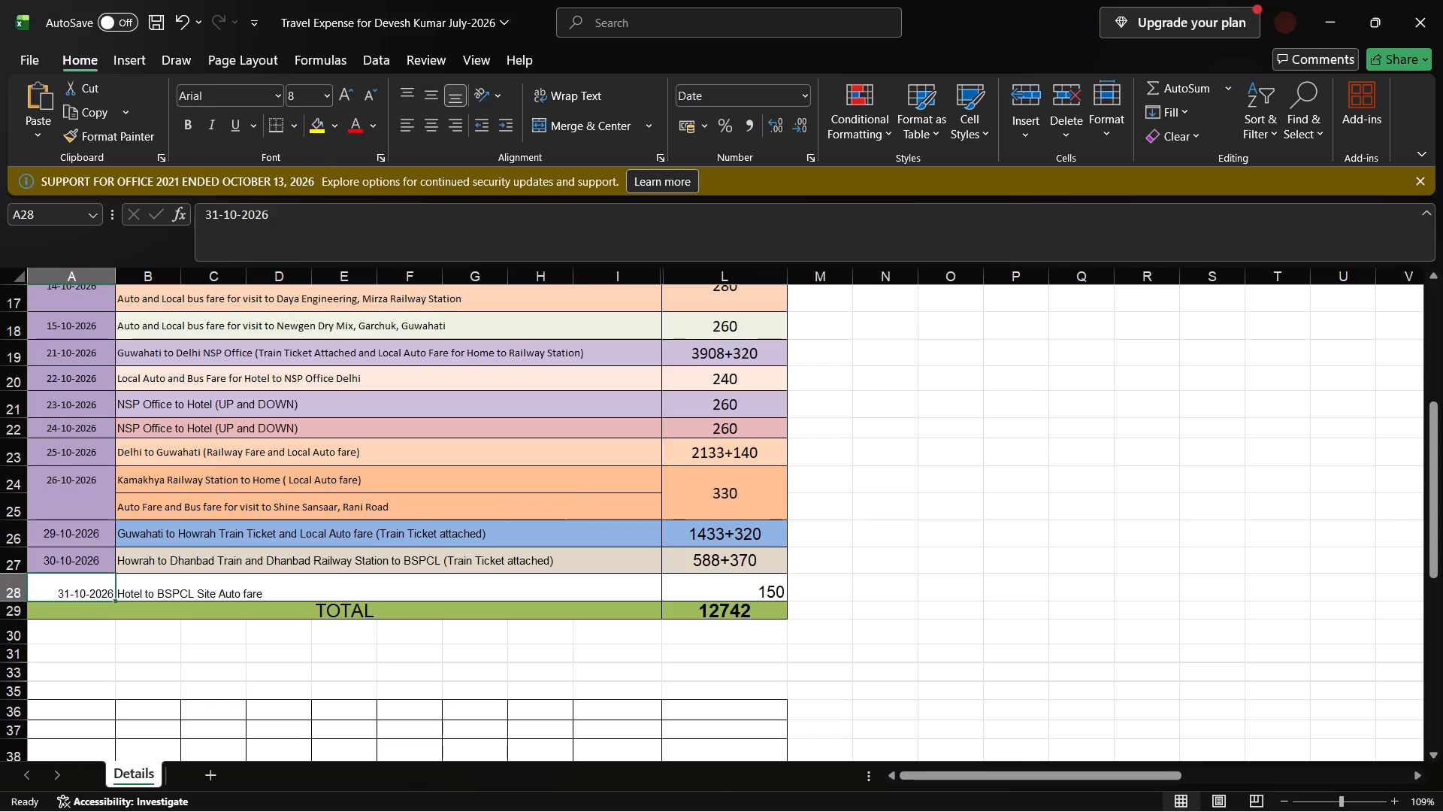
click(334, 129)
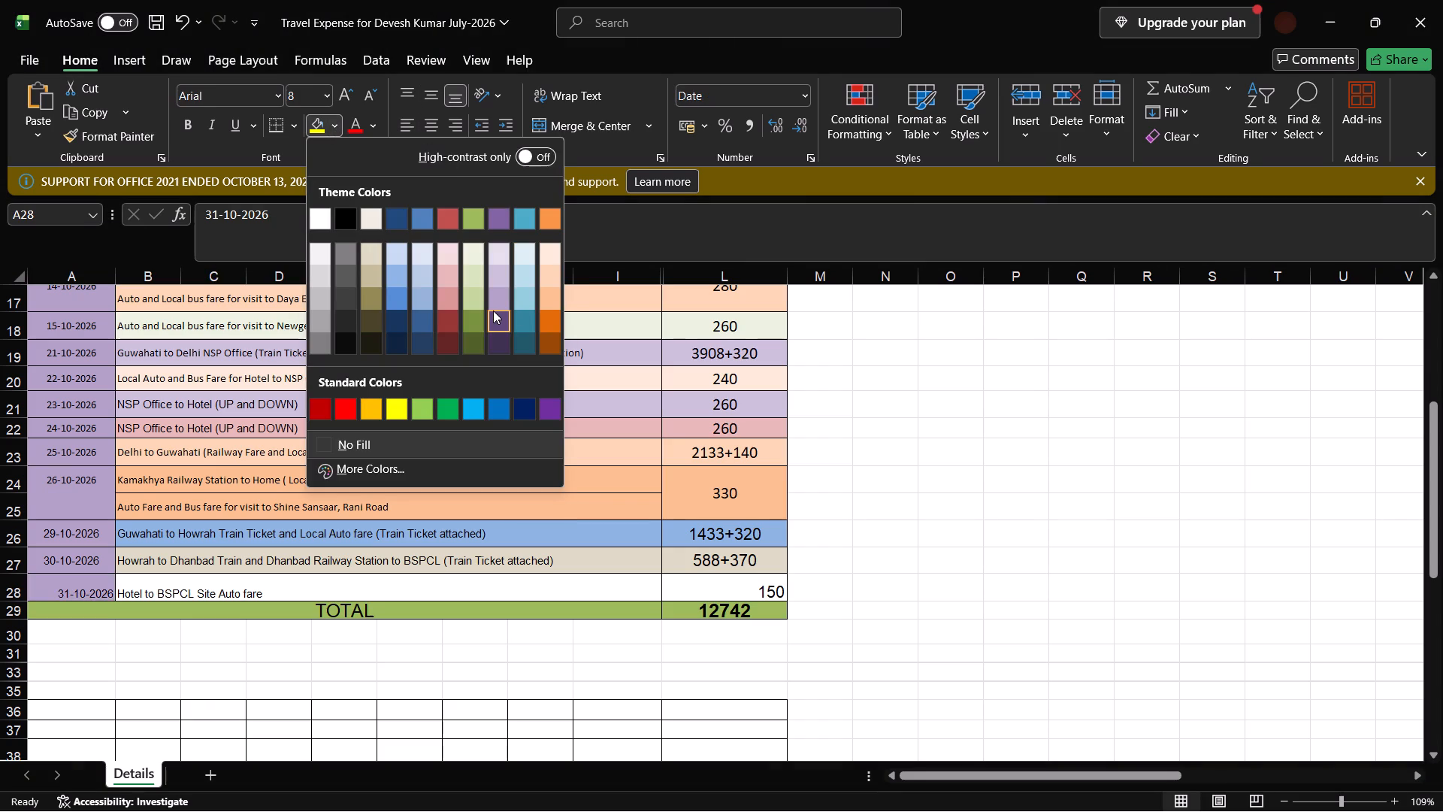
click(495, 302)
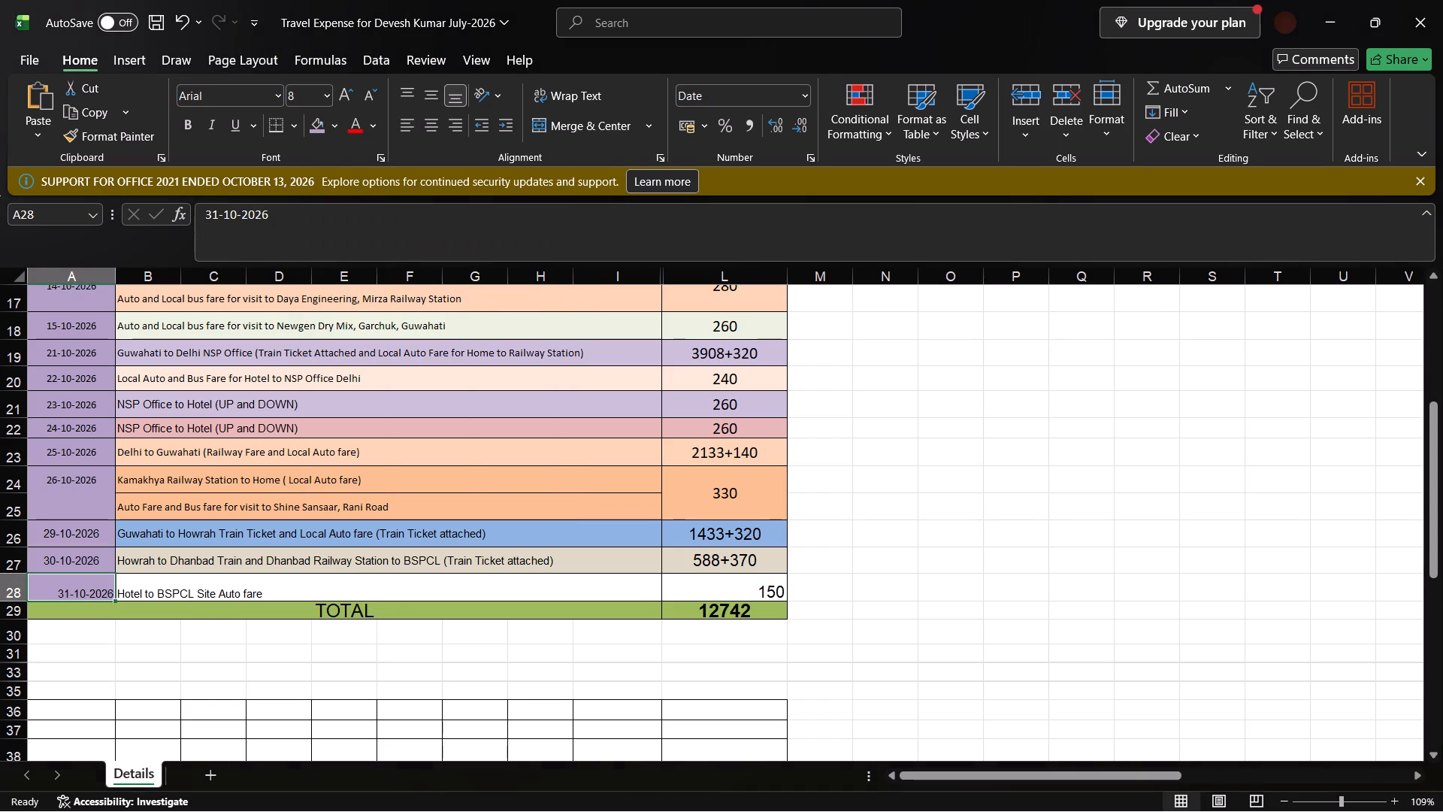
Fill the description and amount cells of row 28 with the light red (pink) theme color.
drag(204, 582, 702, 611)
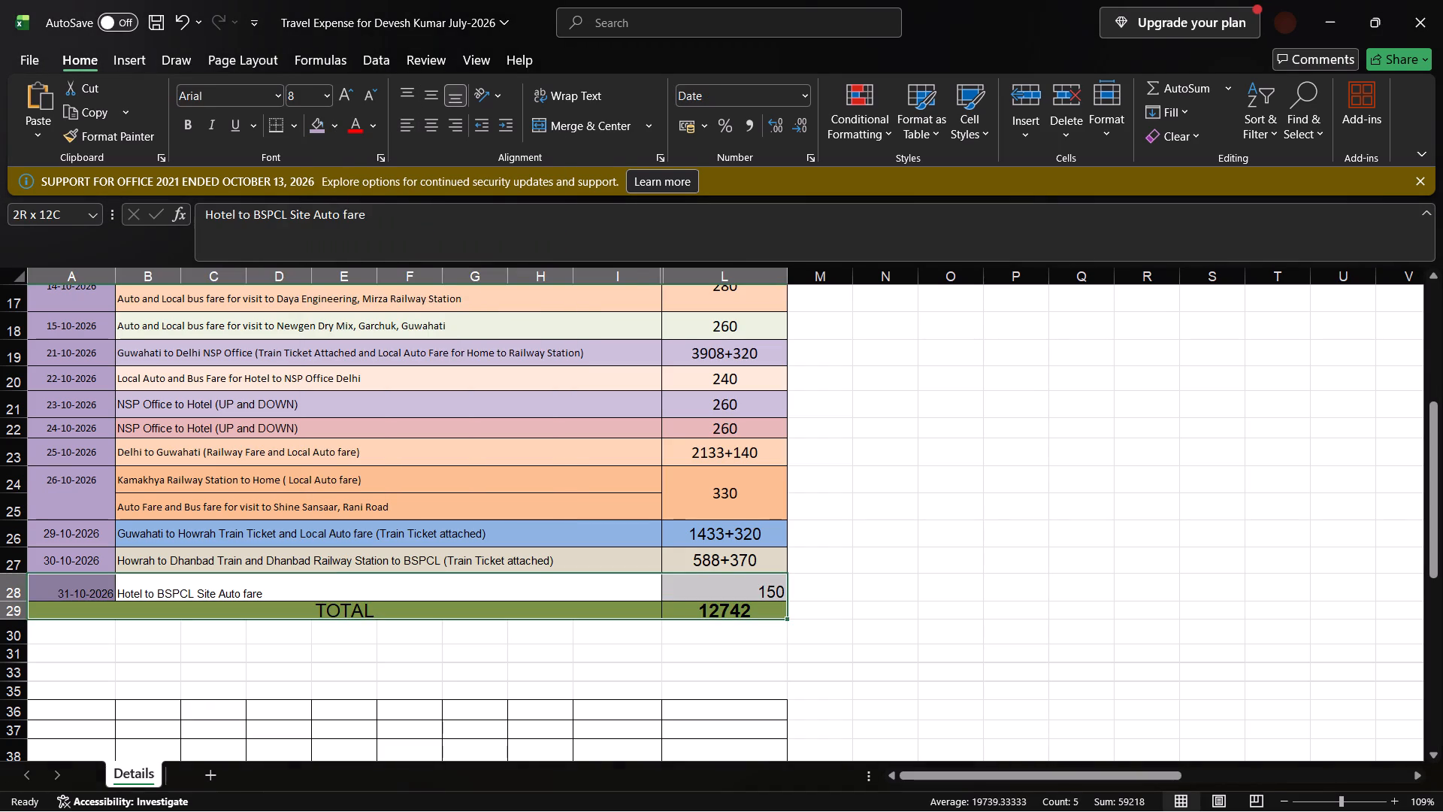
drag(702, 611, 705, 595)
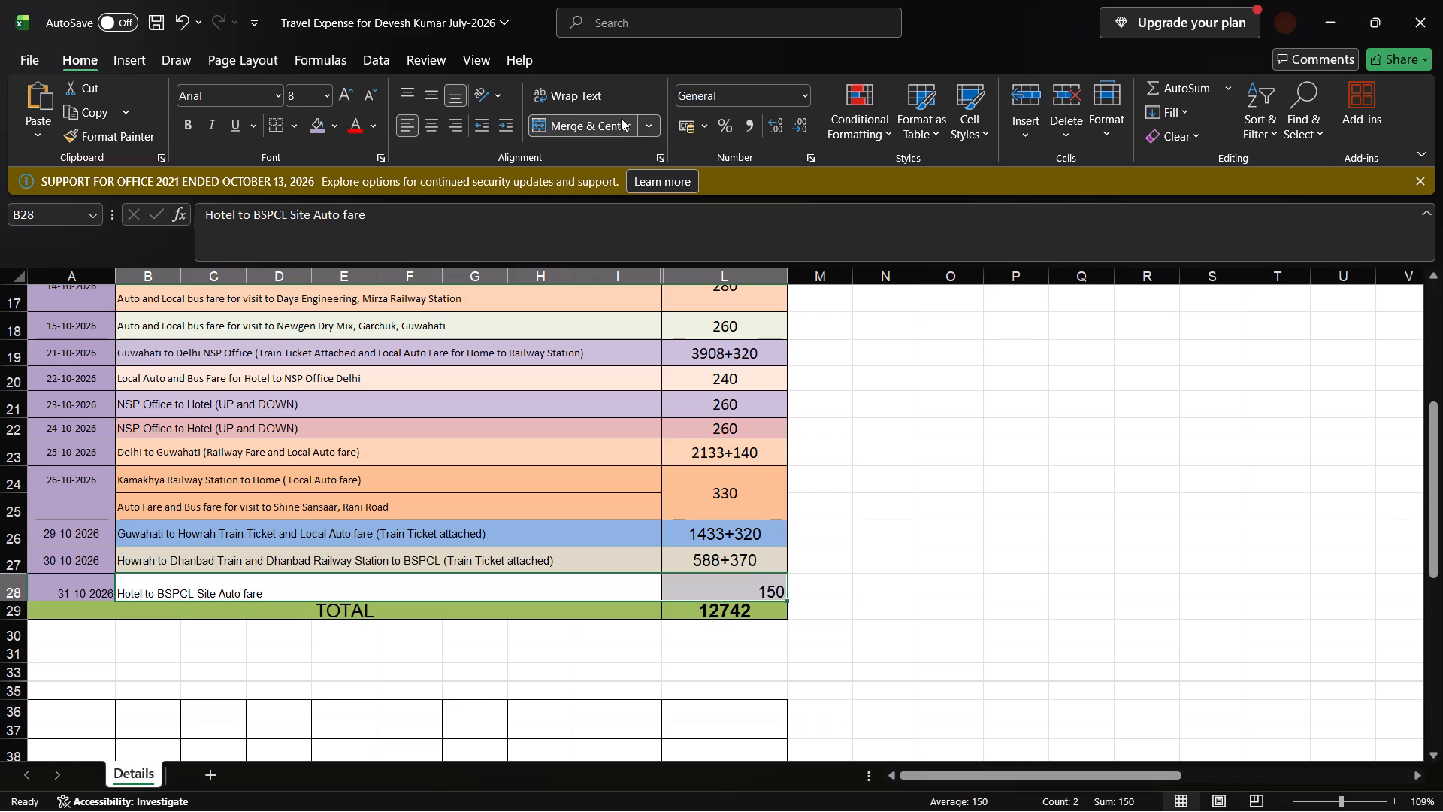
click(337, 124)
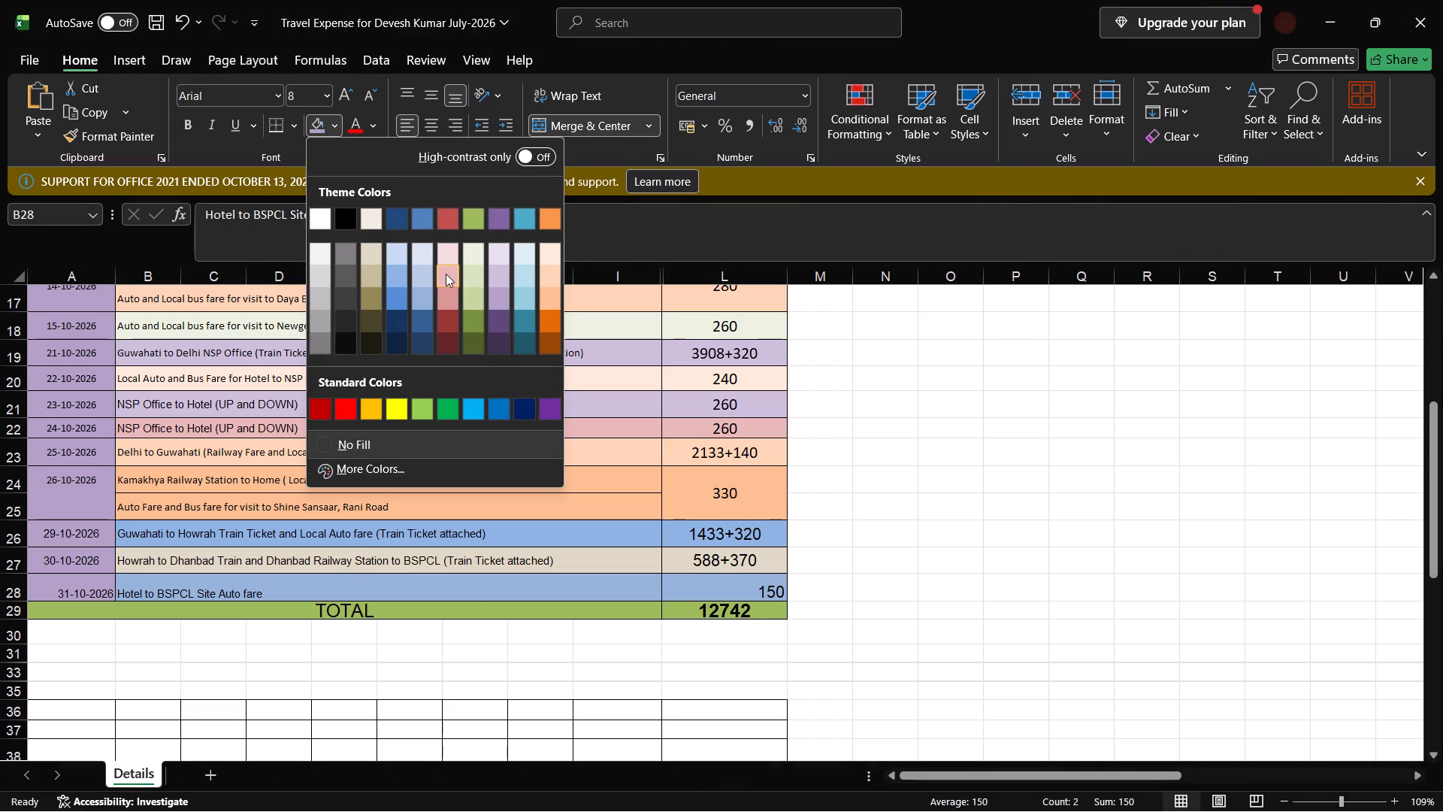
click(446, 273)
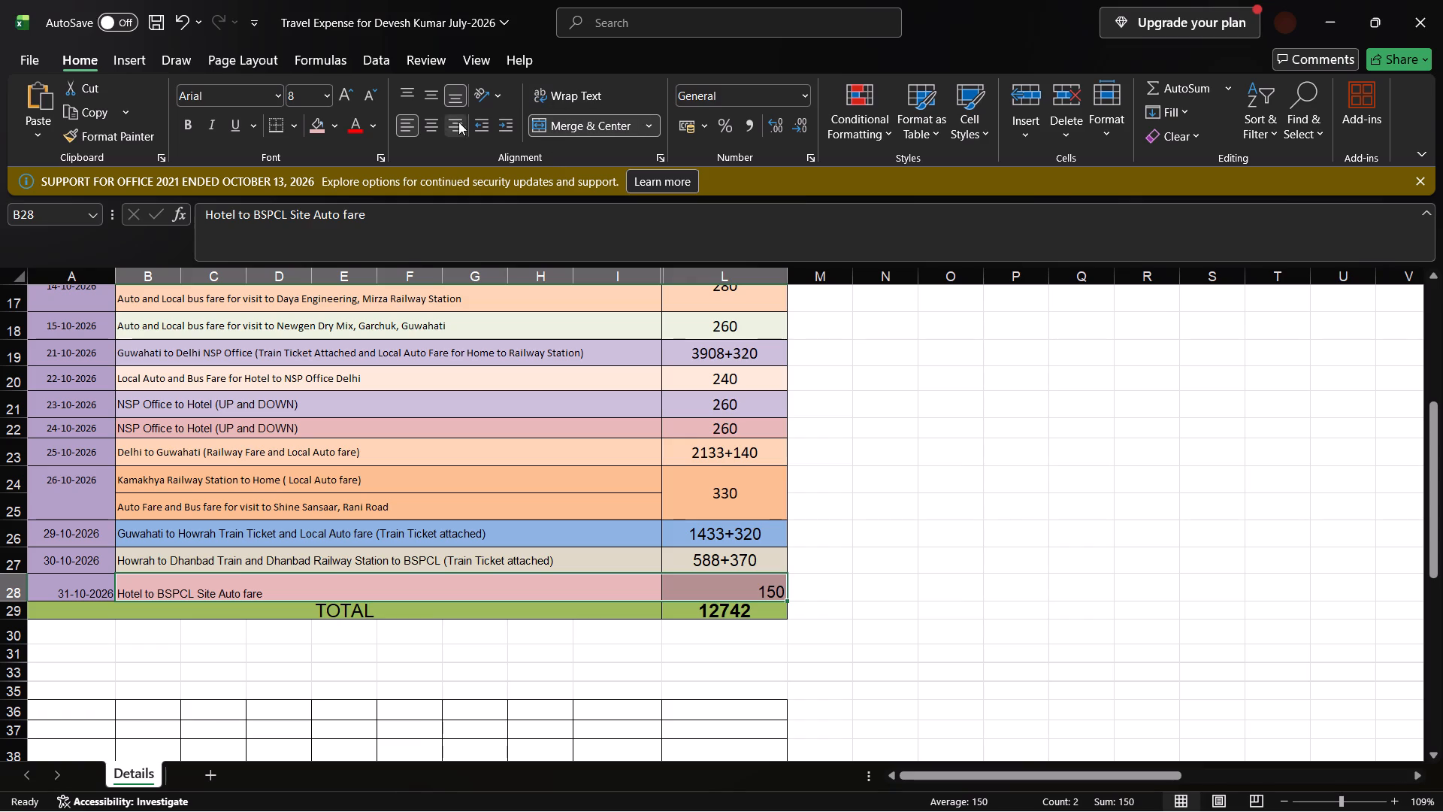
Middle-align the description and amount of row 28 vertically, and center the amount horizontally.
click(433, 96)
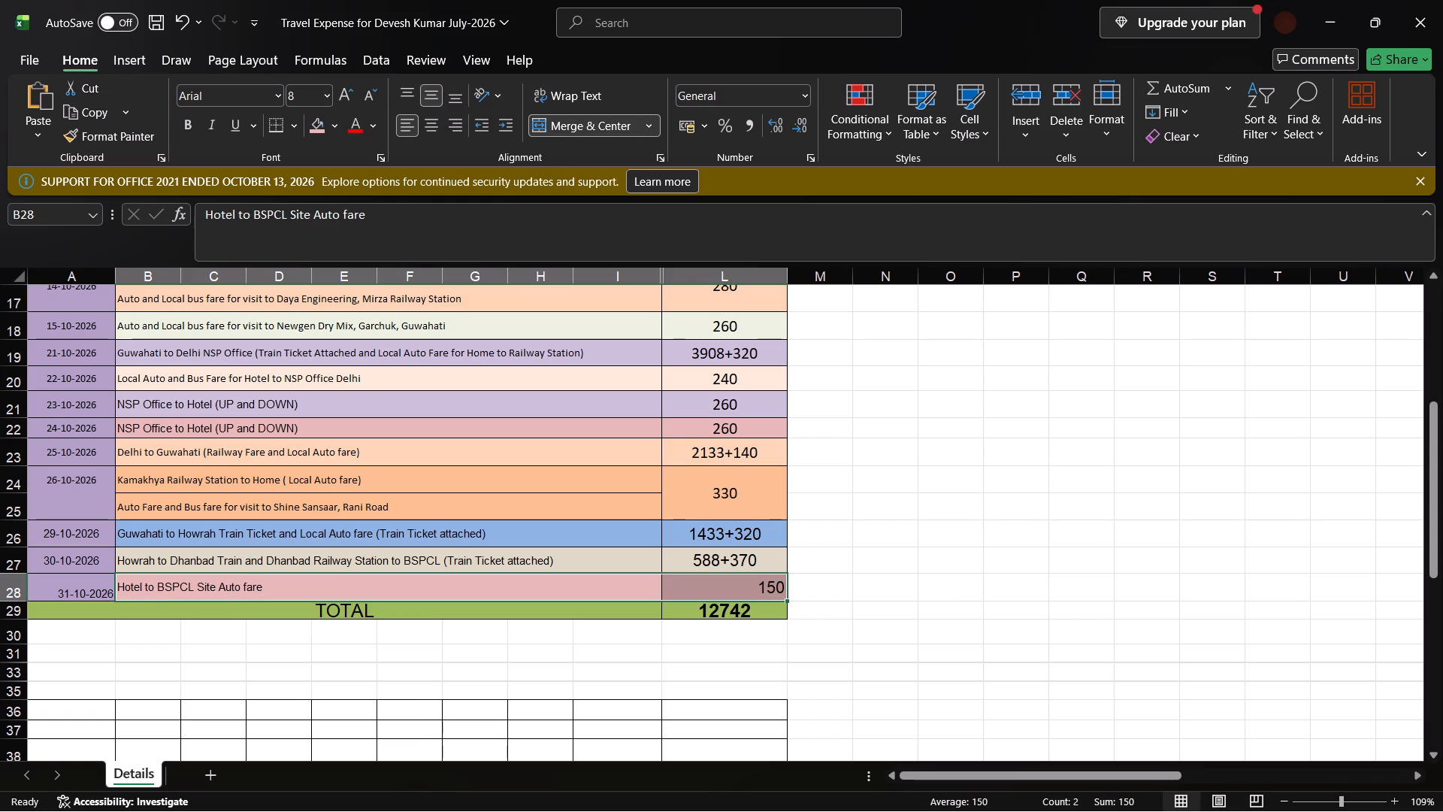
click(729, 588)
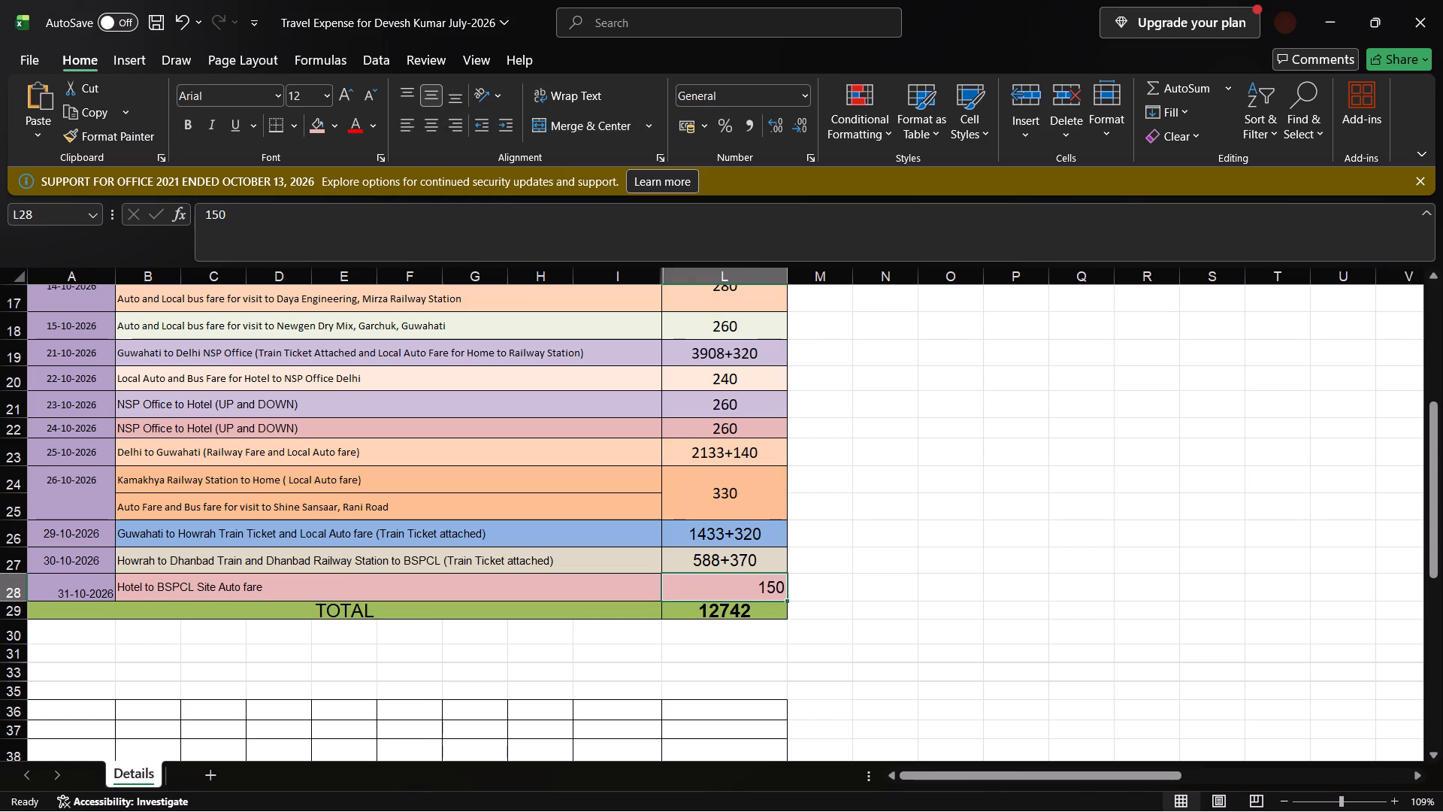
click(440, 126)
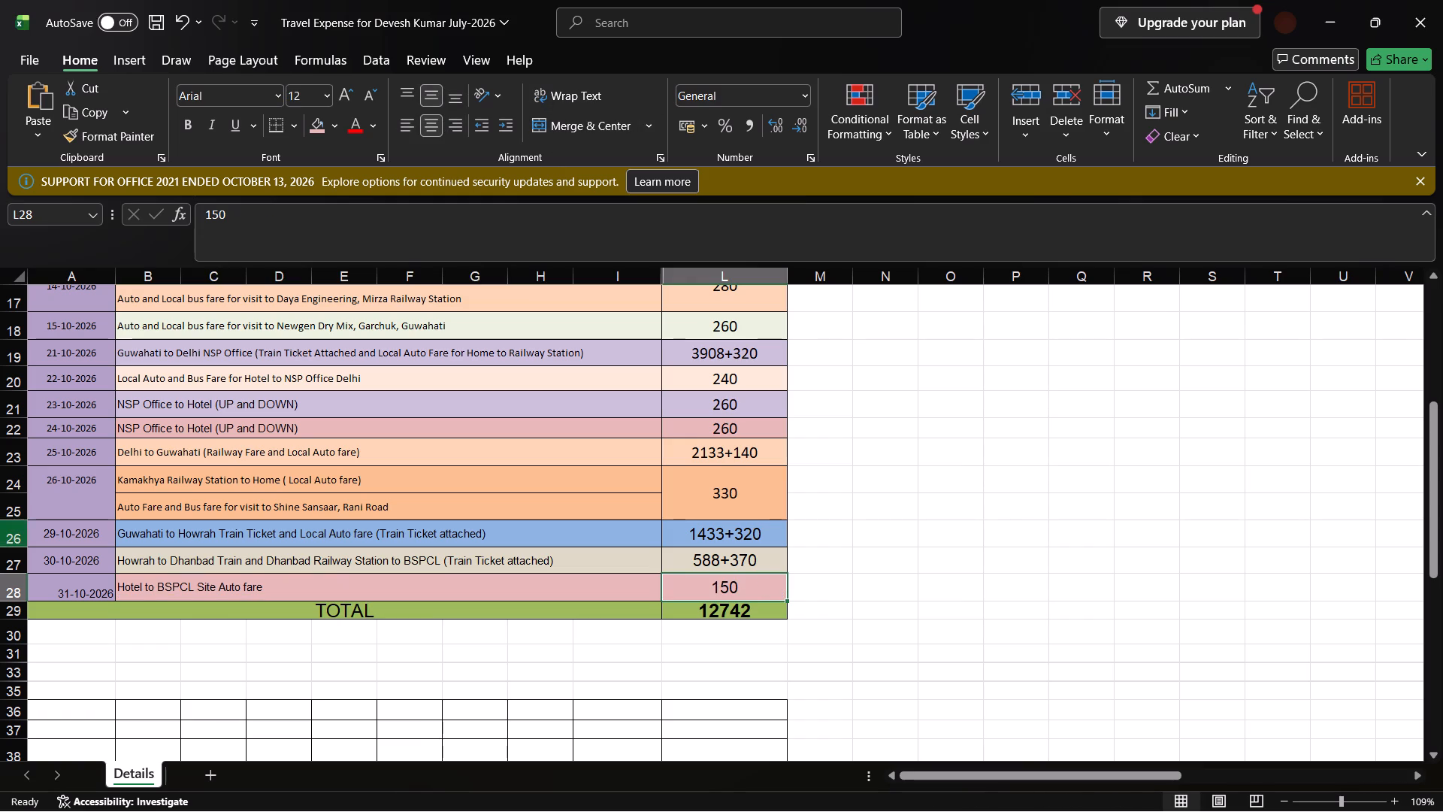
Center the date 31-10-2026 horizontally in its cell.
click(57, 595)
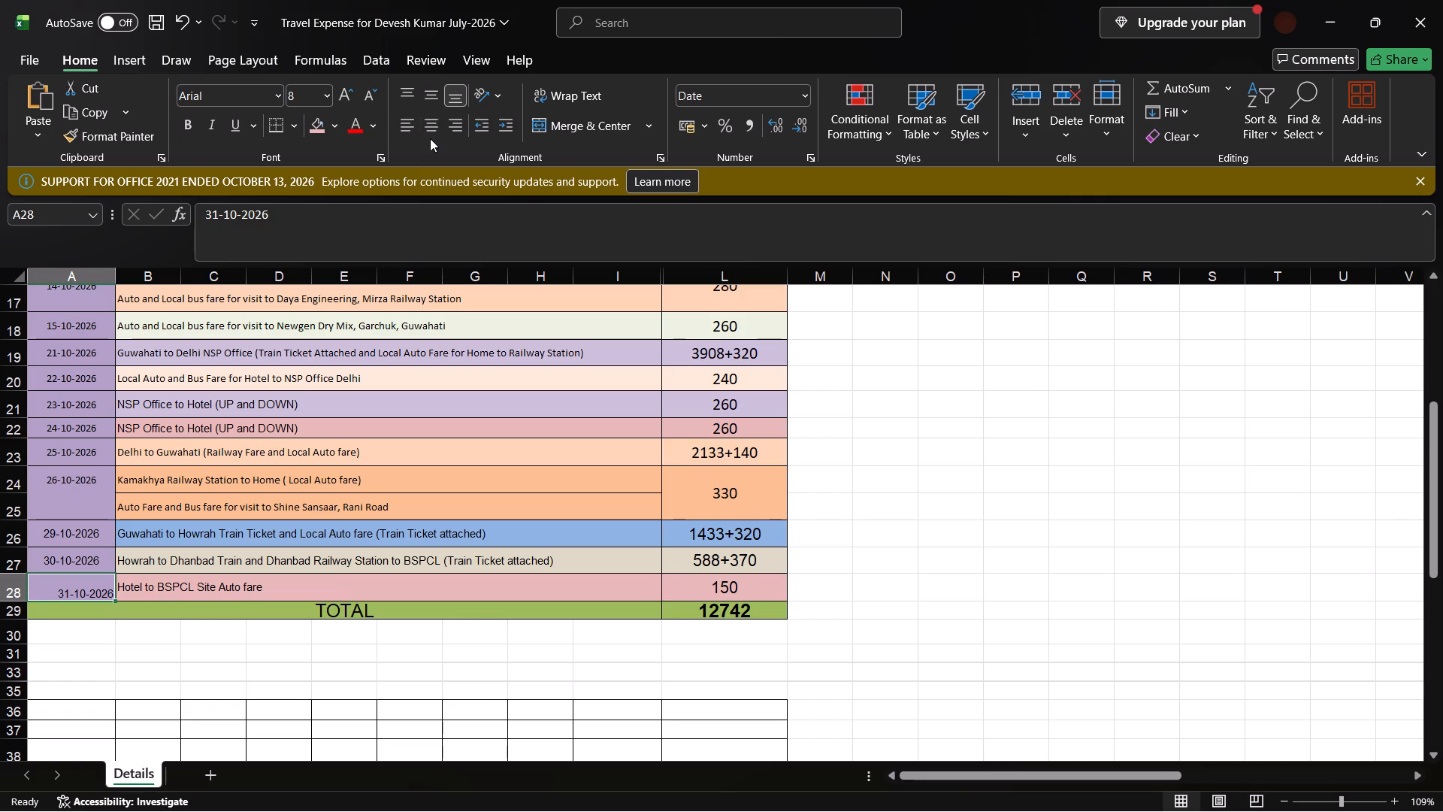
click(434, 130)
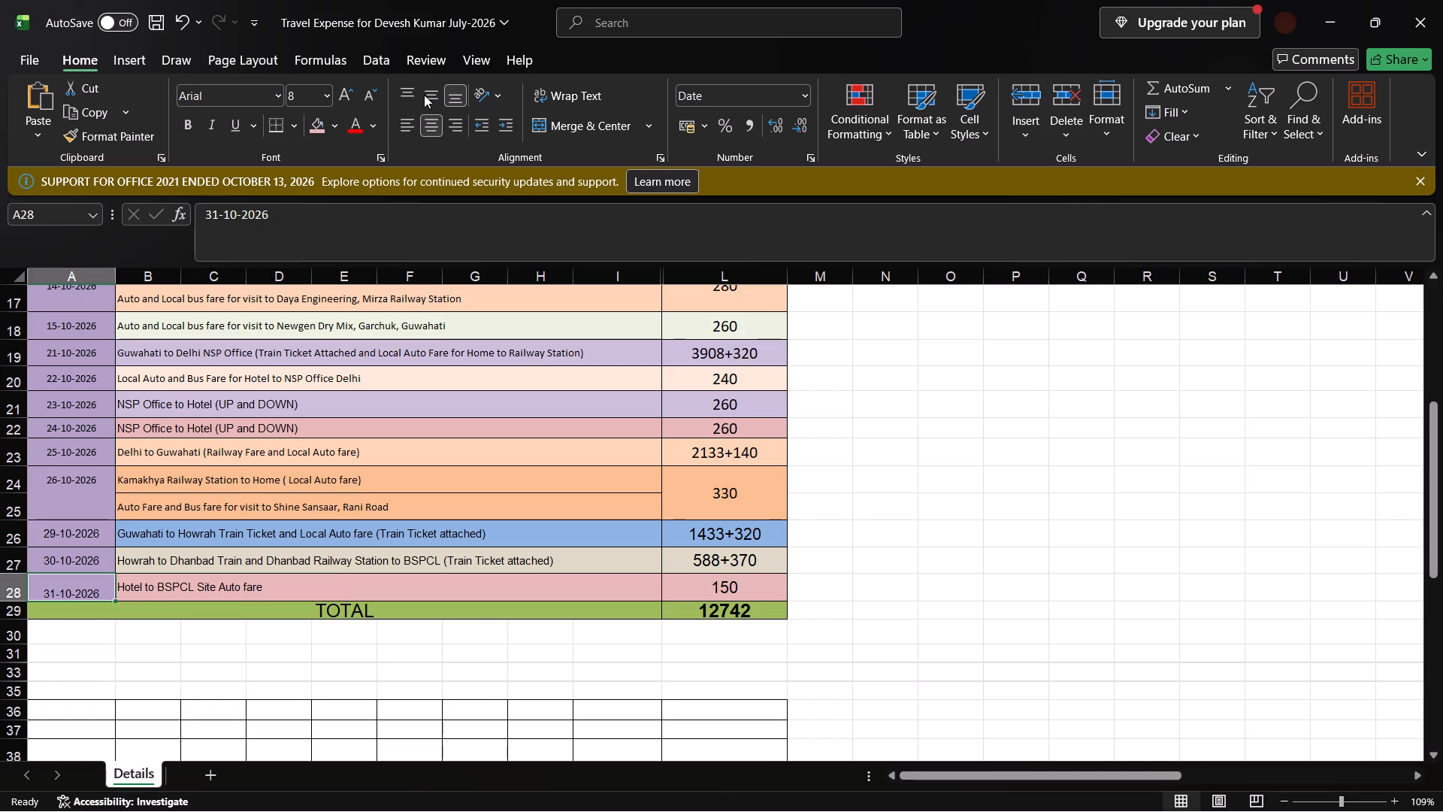
Middle-align the date 31-10-2026 vertically in its cell.
click(424, 95)
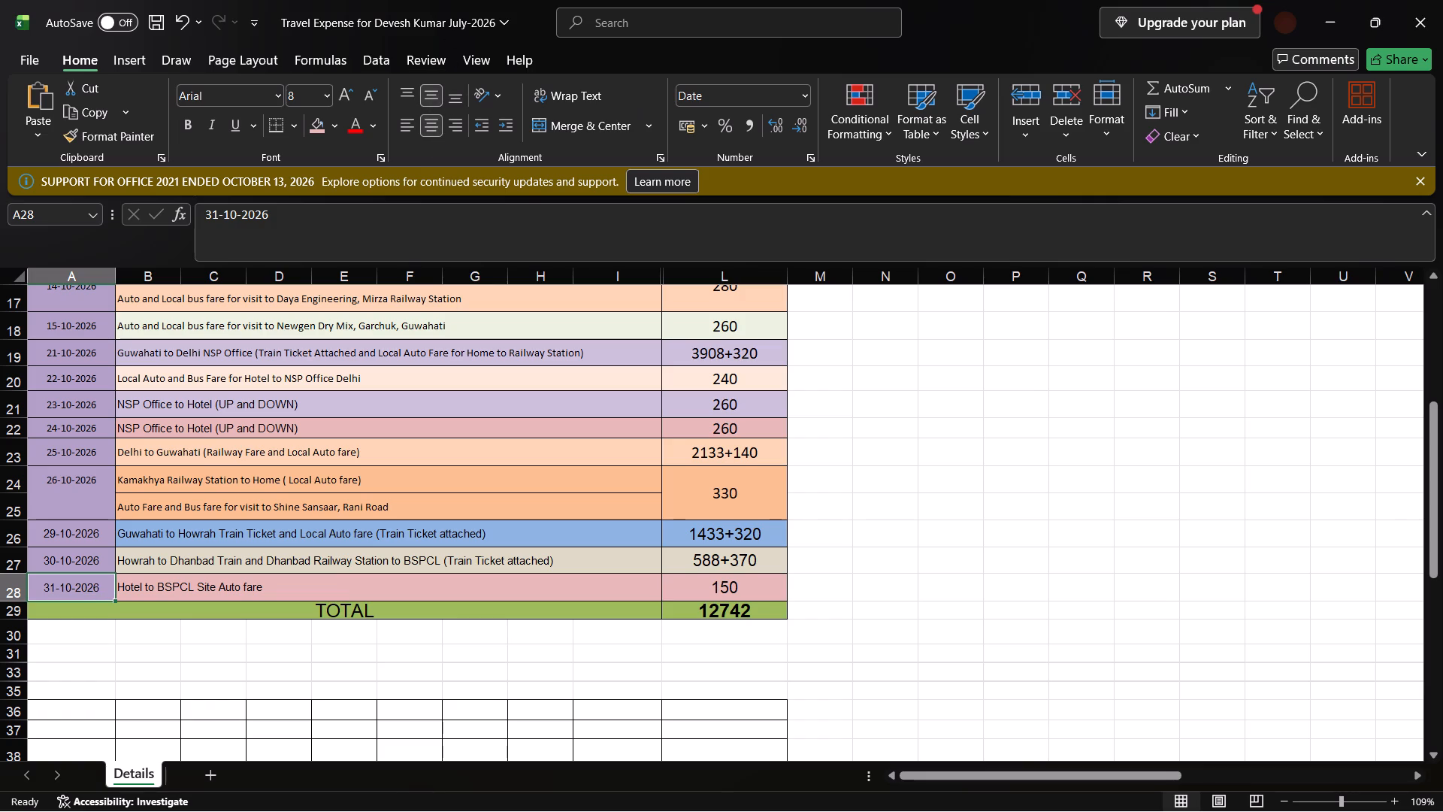
click(895, 463)
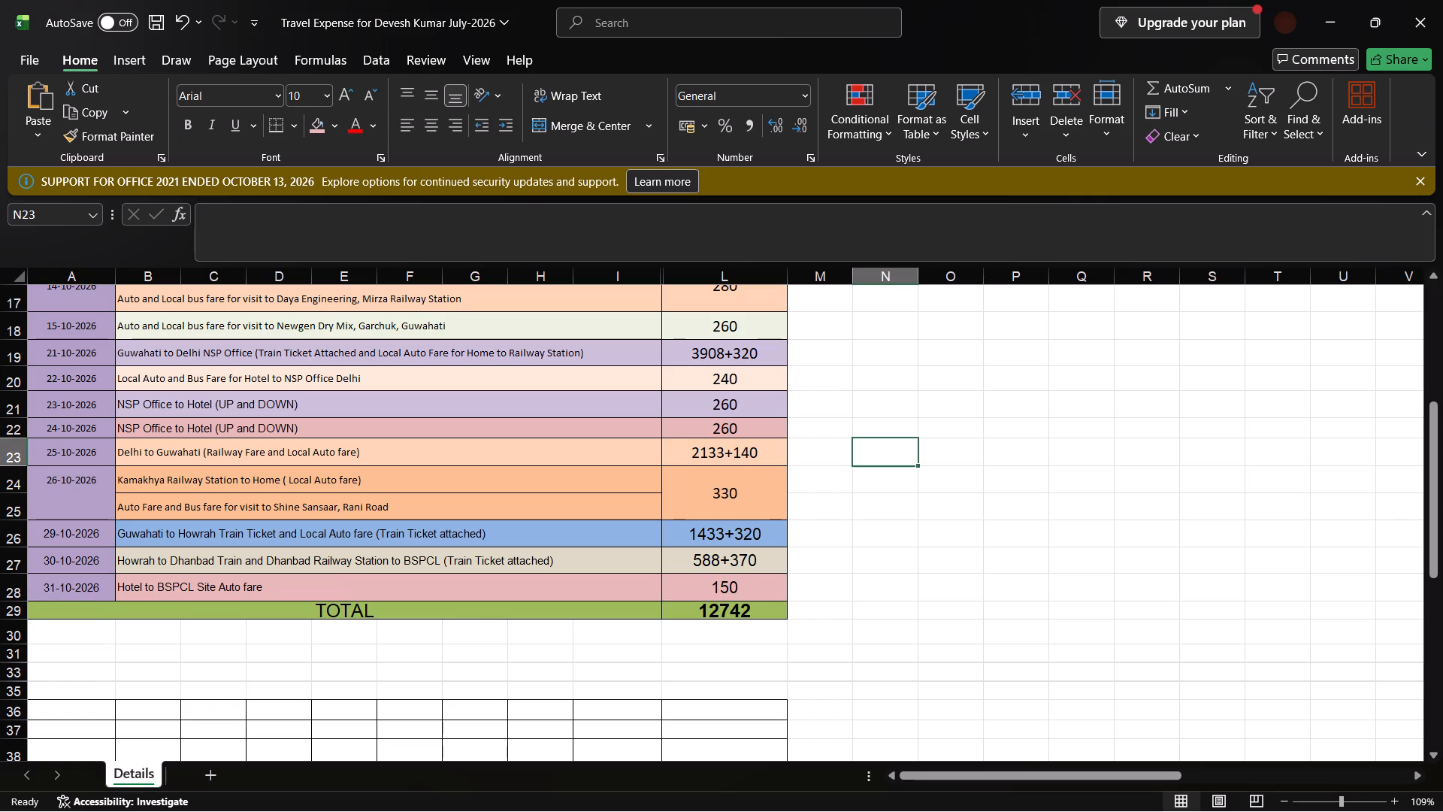
Increase the height of the TOTAL row to about 26.4 points.
drag(14, 617, 14, 636)
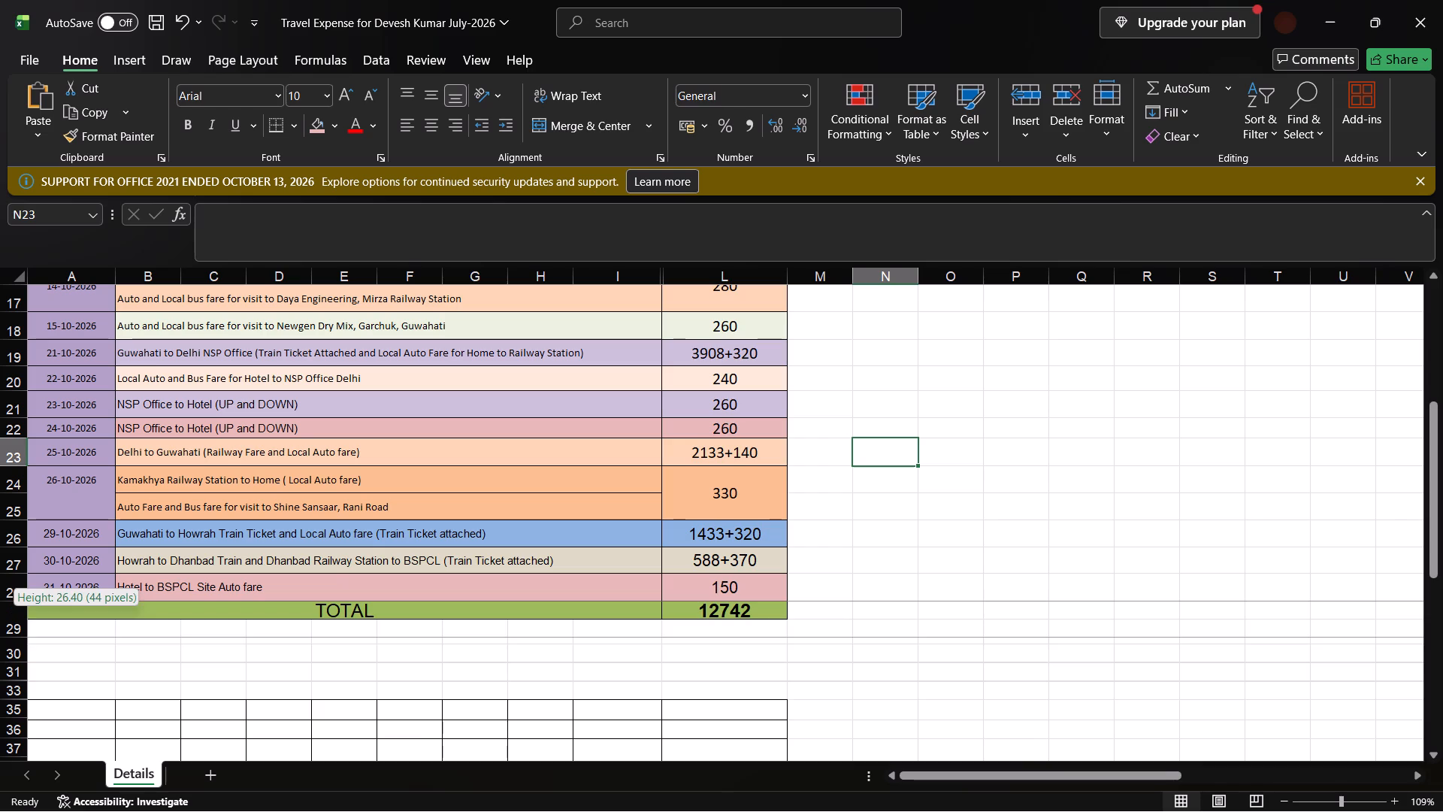
drag(14, 636, 14, 638)
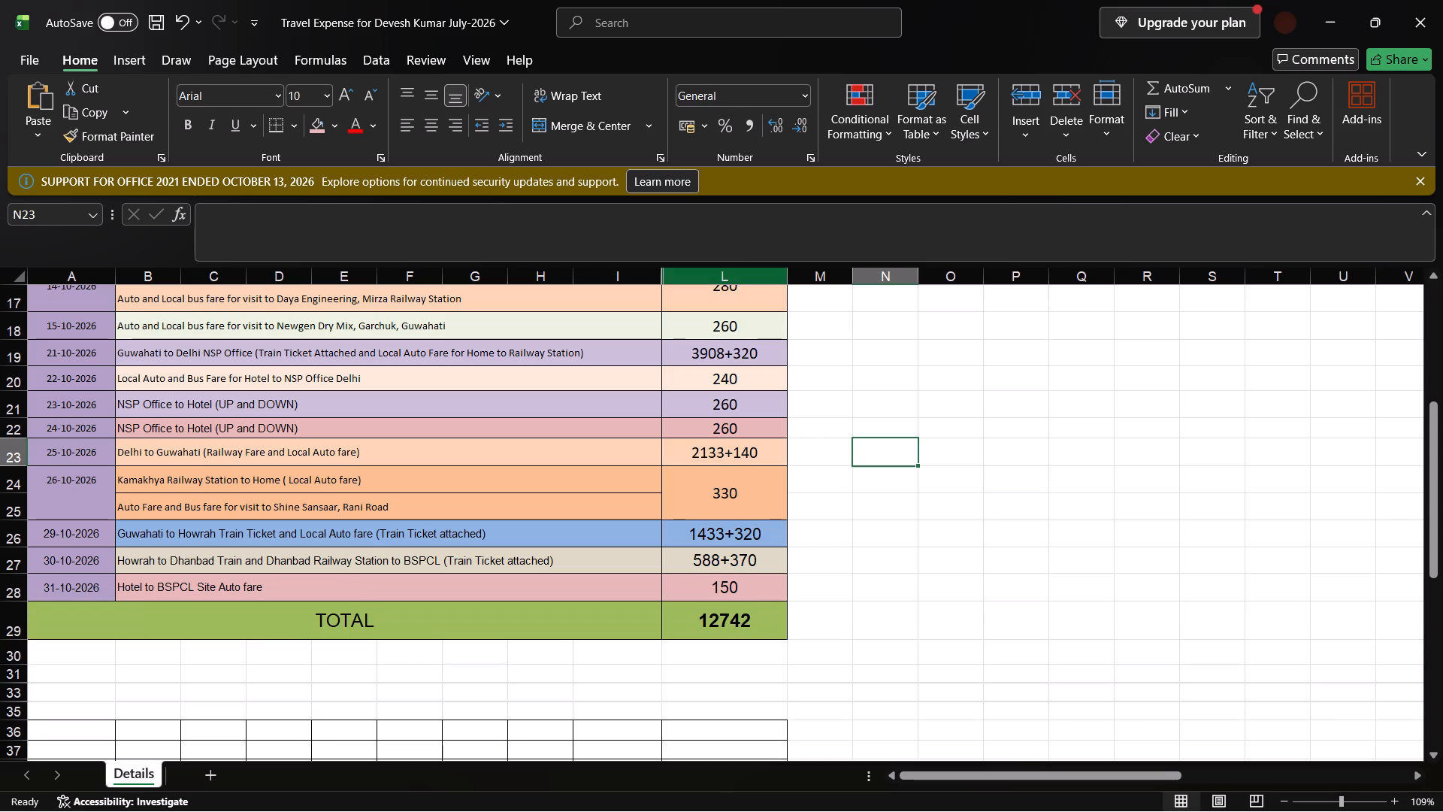
Widen the amount column L slightly, by about a quarter of its width.
drag(787, 276, 816, 276)
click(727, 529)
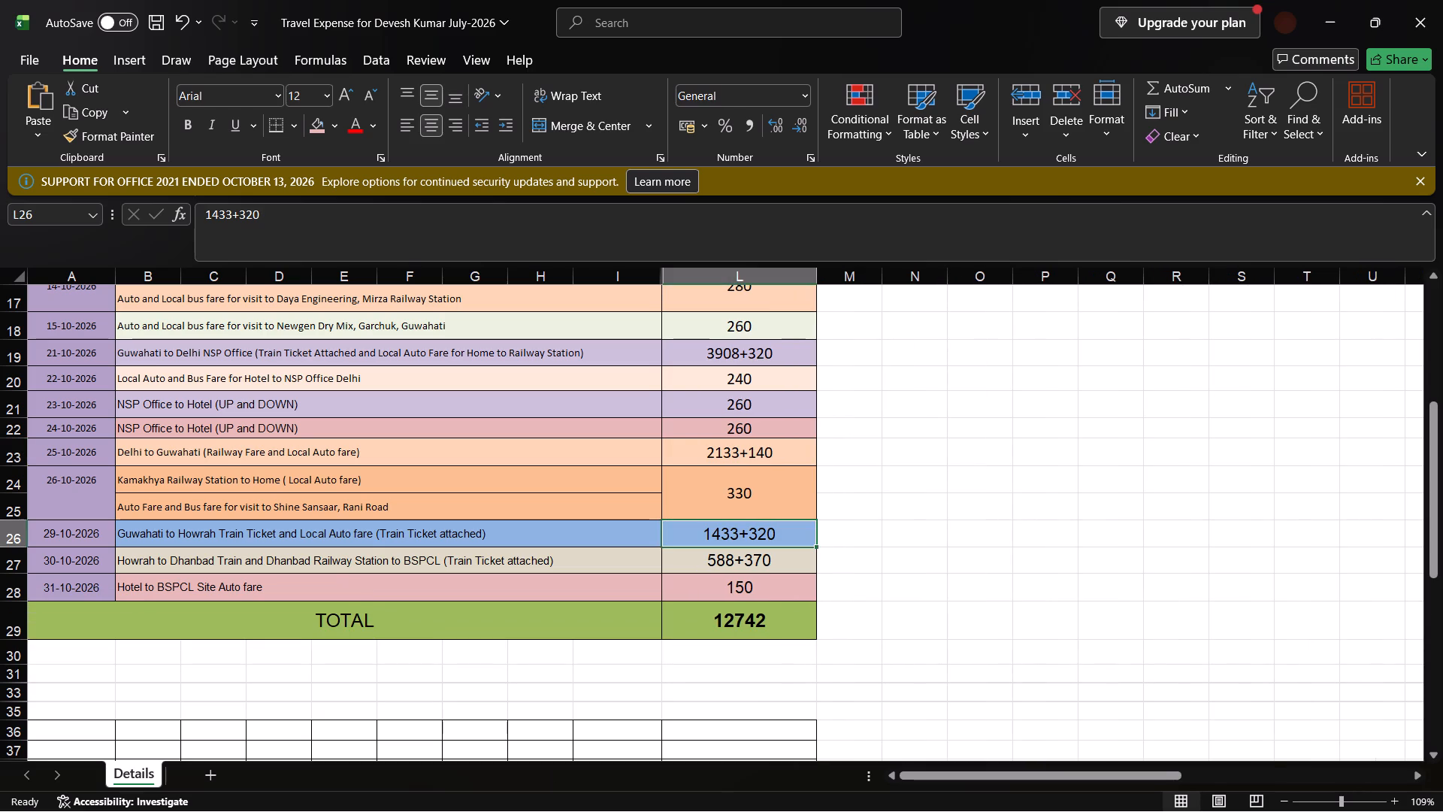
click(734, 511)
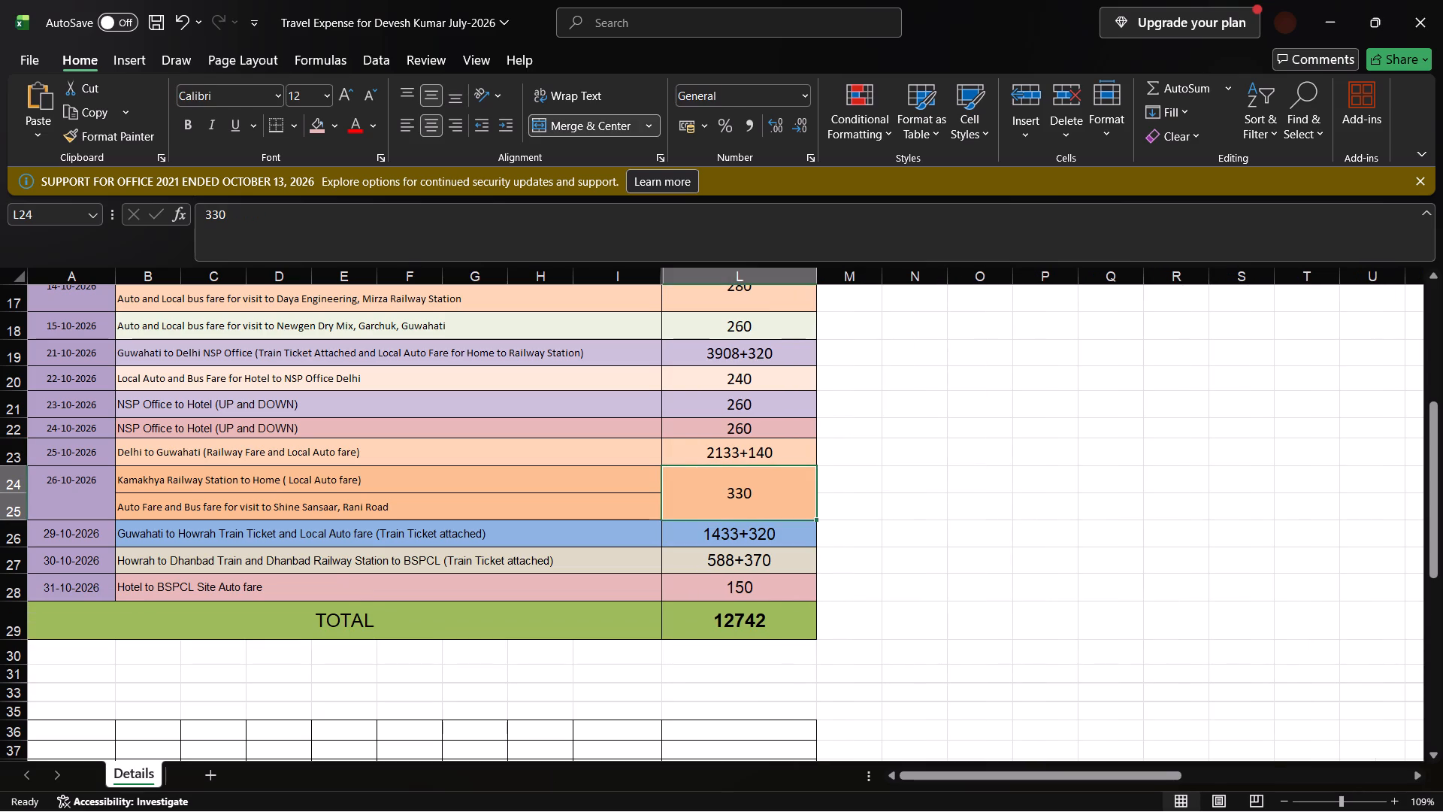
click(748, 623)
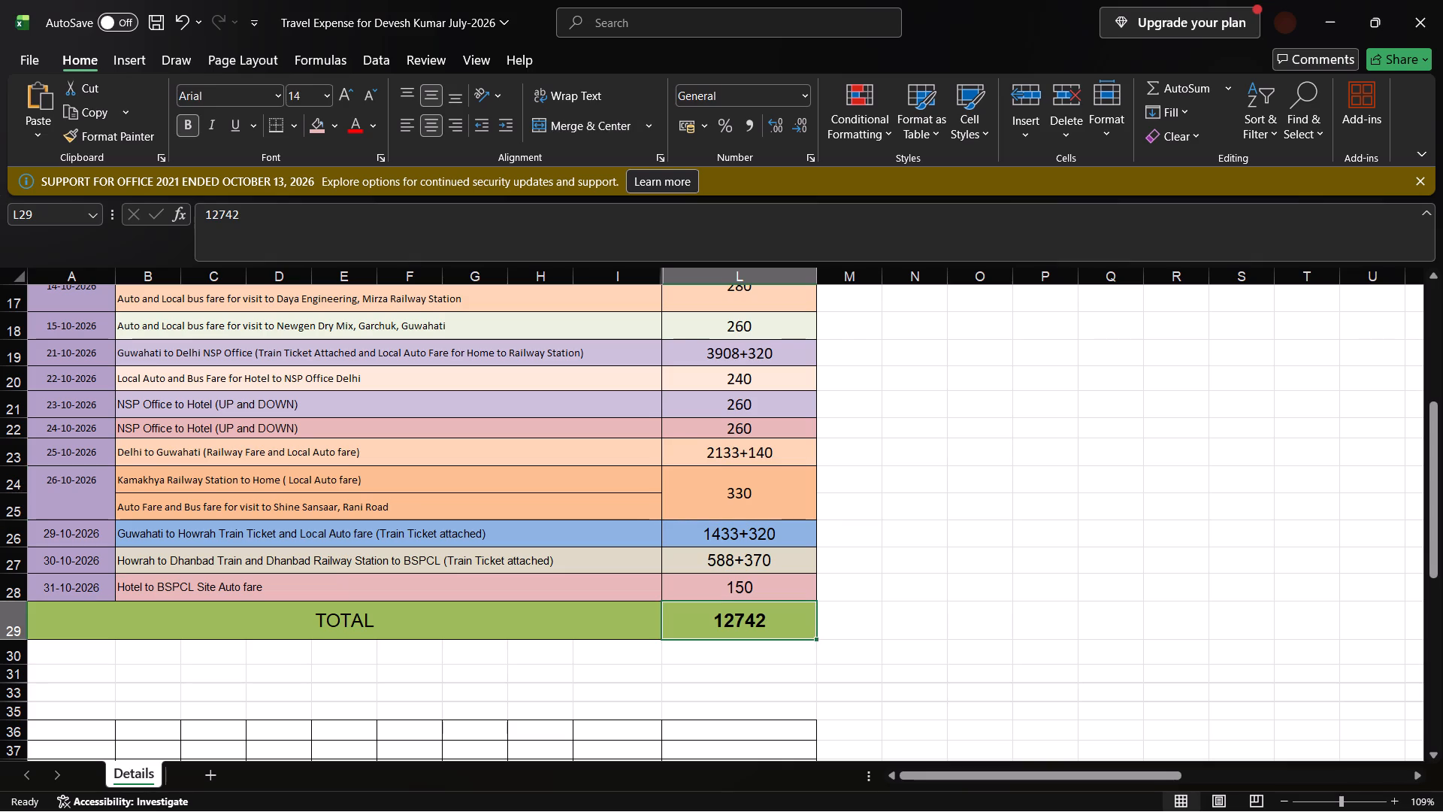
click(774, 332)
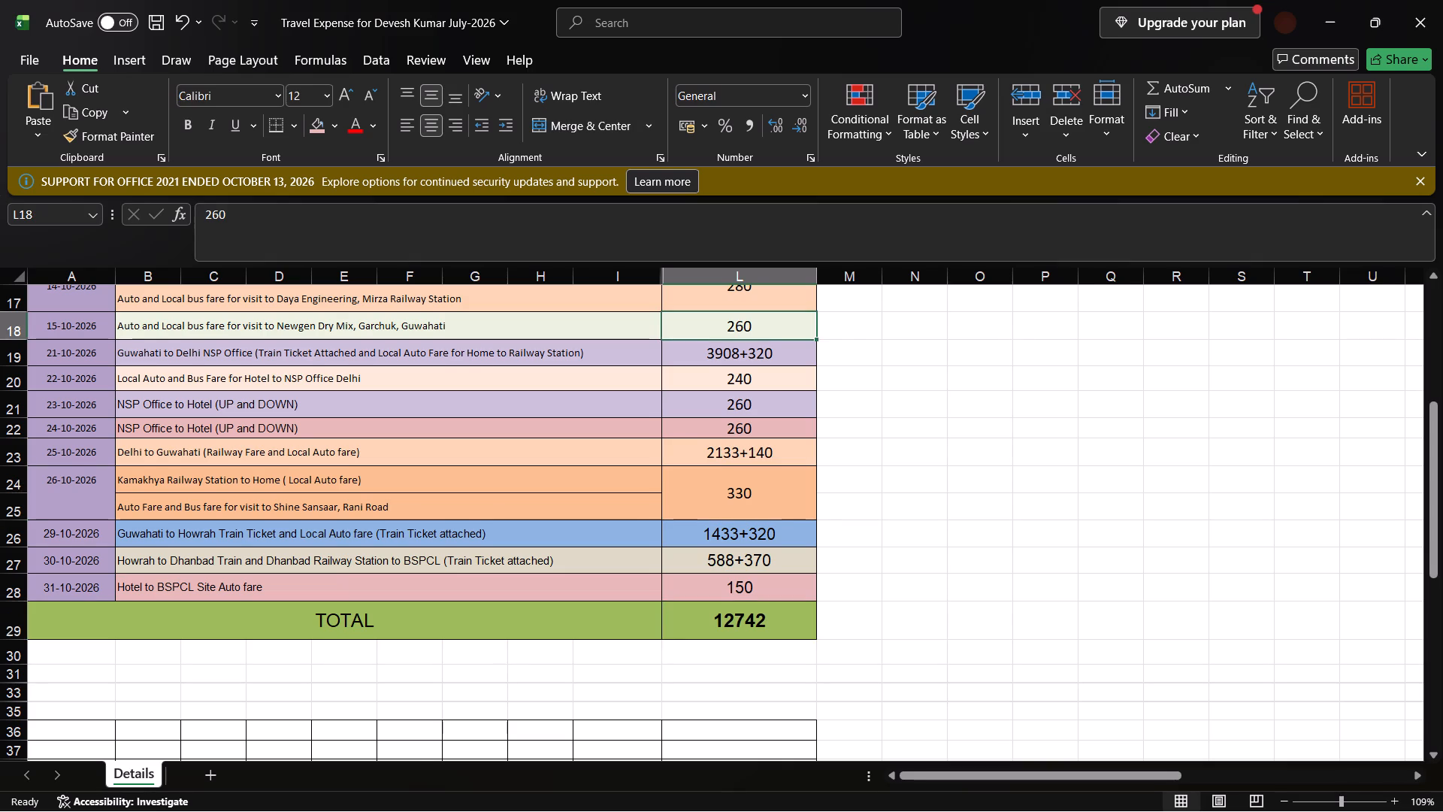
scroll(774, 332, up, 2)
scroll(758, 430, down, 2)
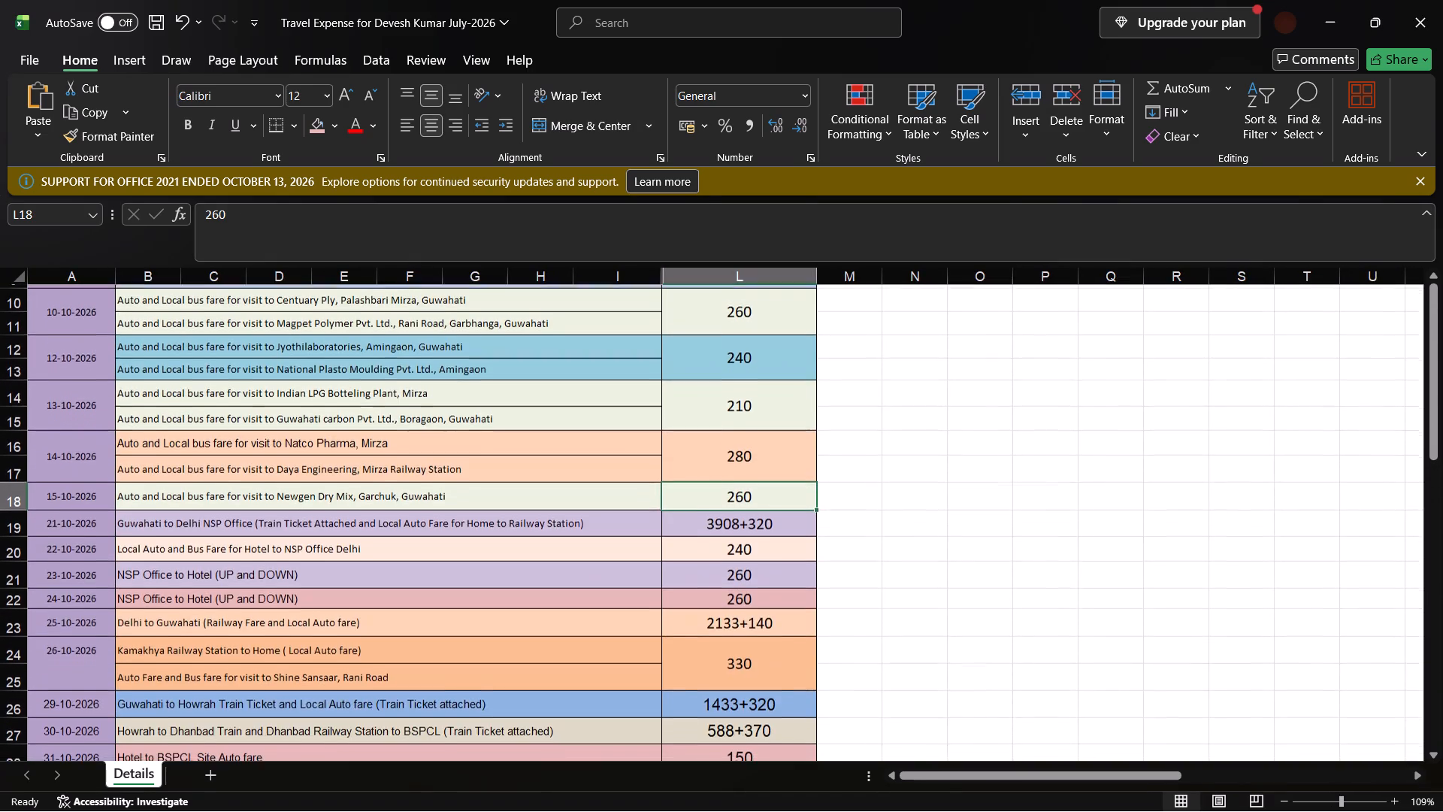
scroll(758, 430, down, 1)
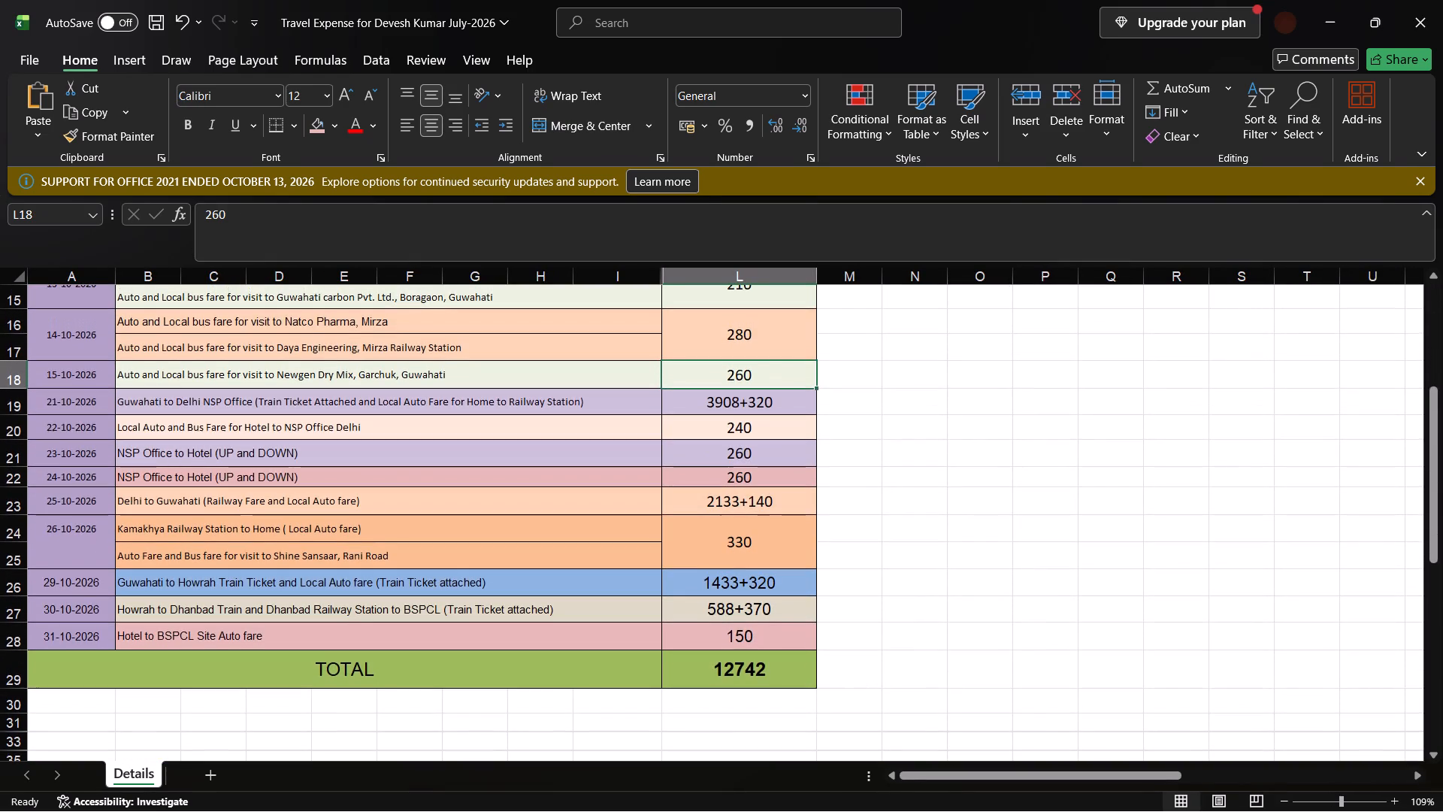
Save the expense workbook.
click(159, 11)
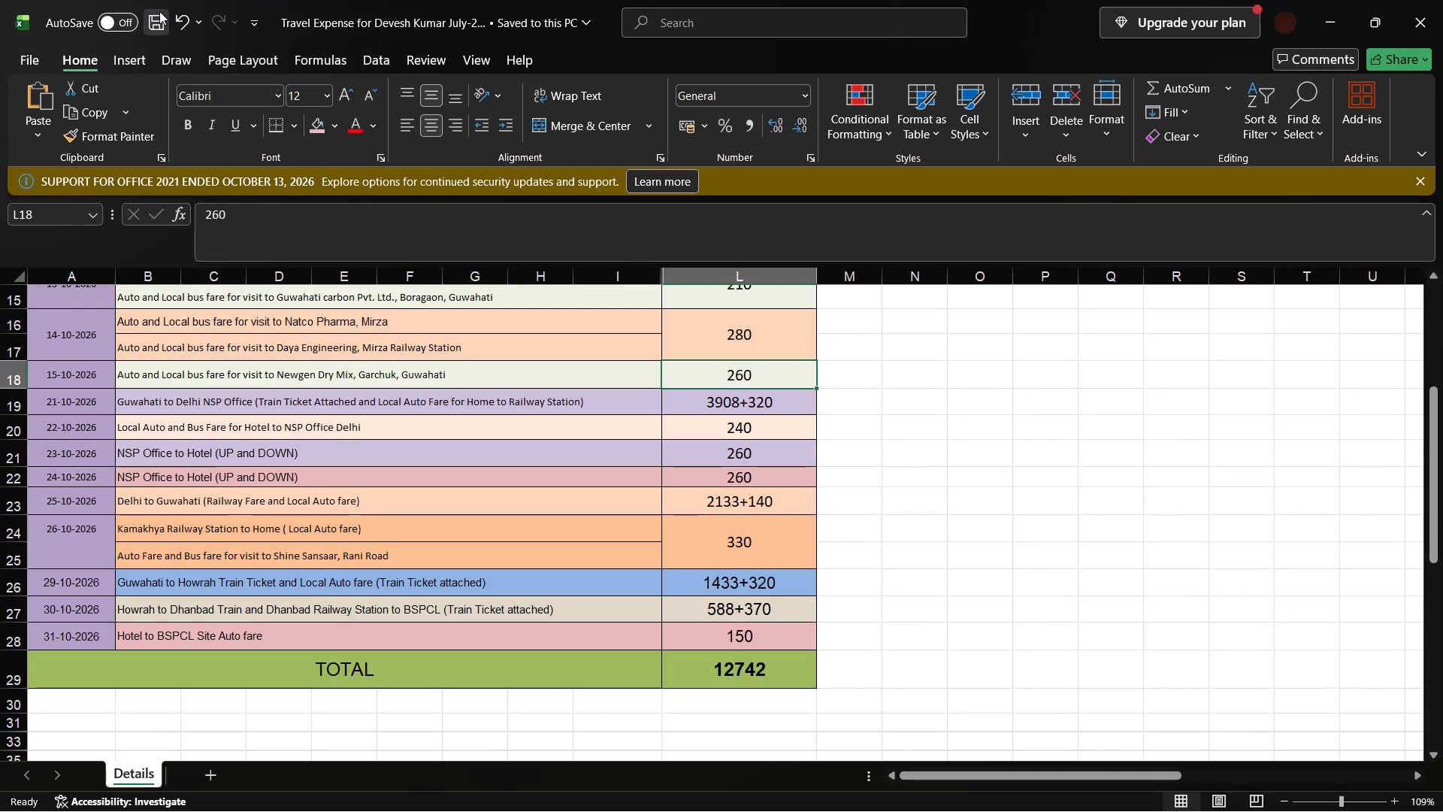
Insert "Local" into the row 28 description so it reads "Hotel to BSPCL Site Local Auto fare".
click(250, 628)
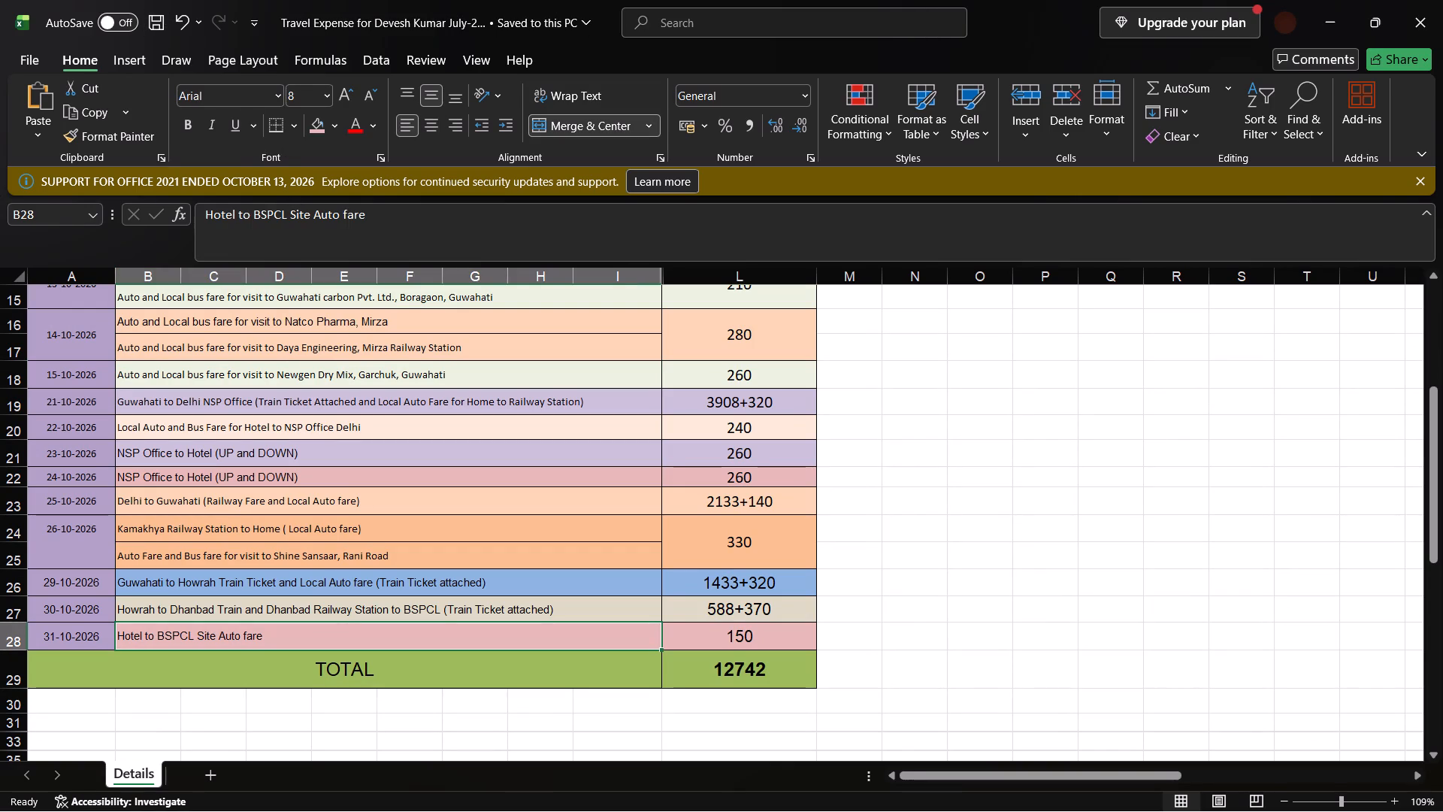
click(309, 217)
key(space)
text(Lo)
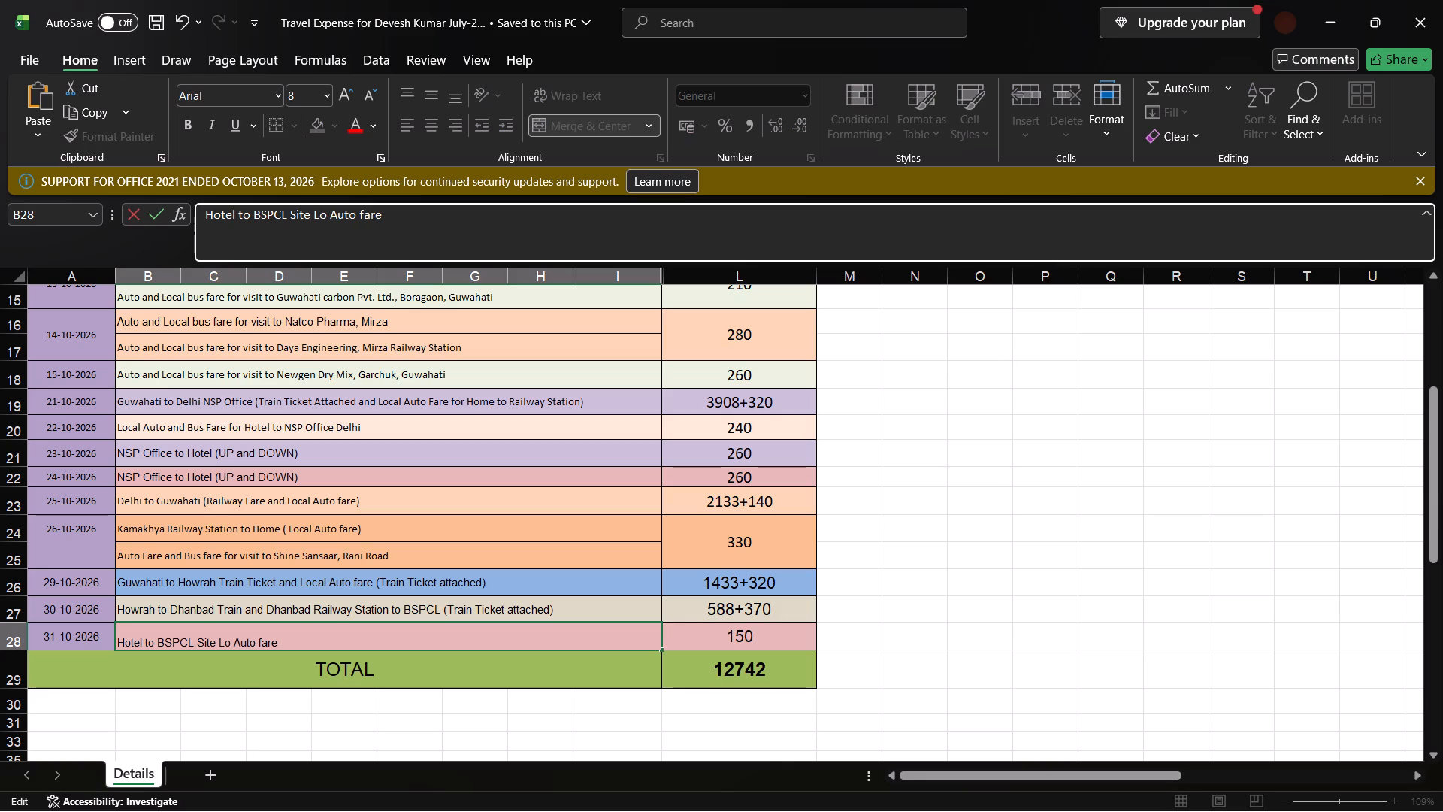
text(cal)
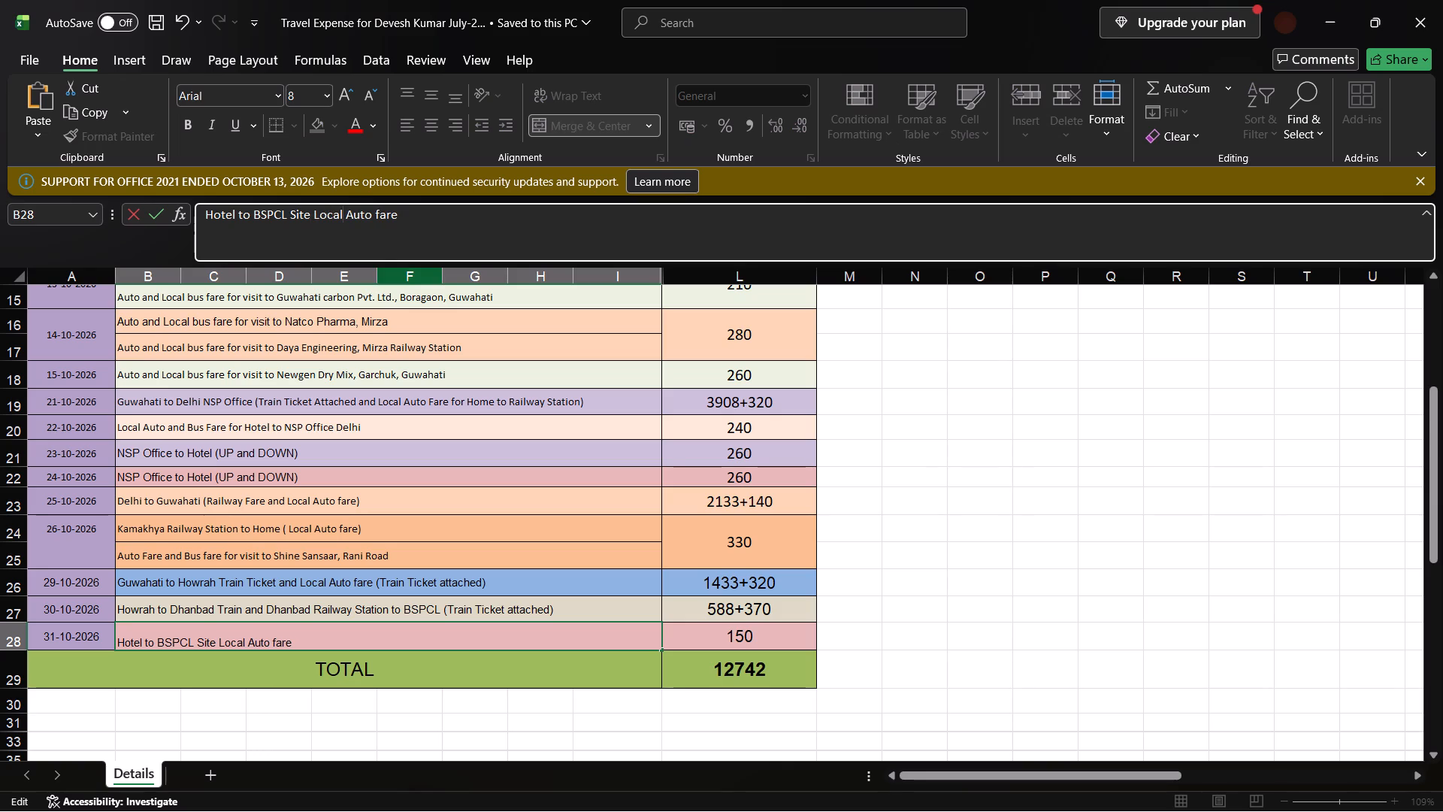
Save the workbook with the edited 31-10-2026 description.
click(153, 23)
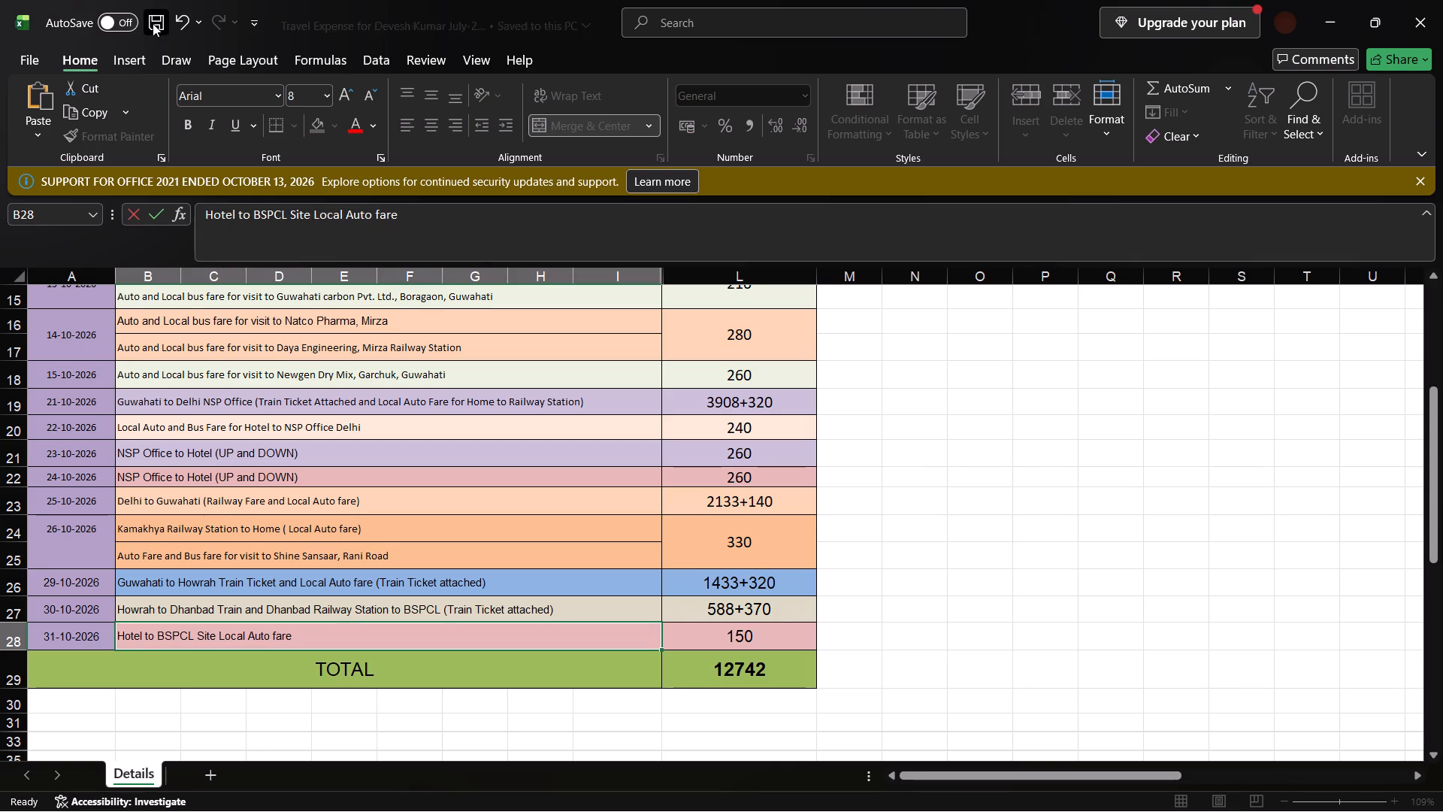
click(1021, 625)
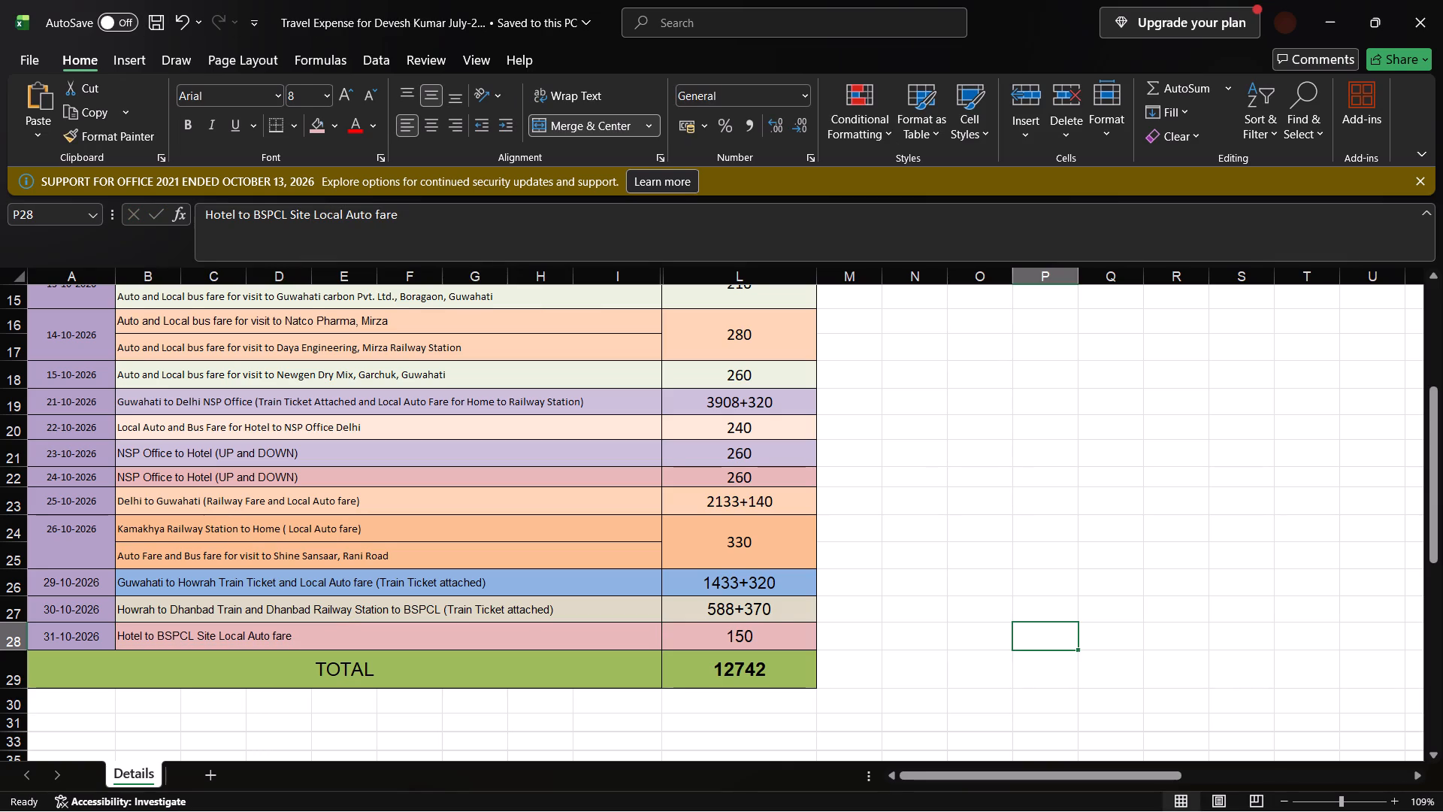
click(160, 35)
click(158, 30)
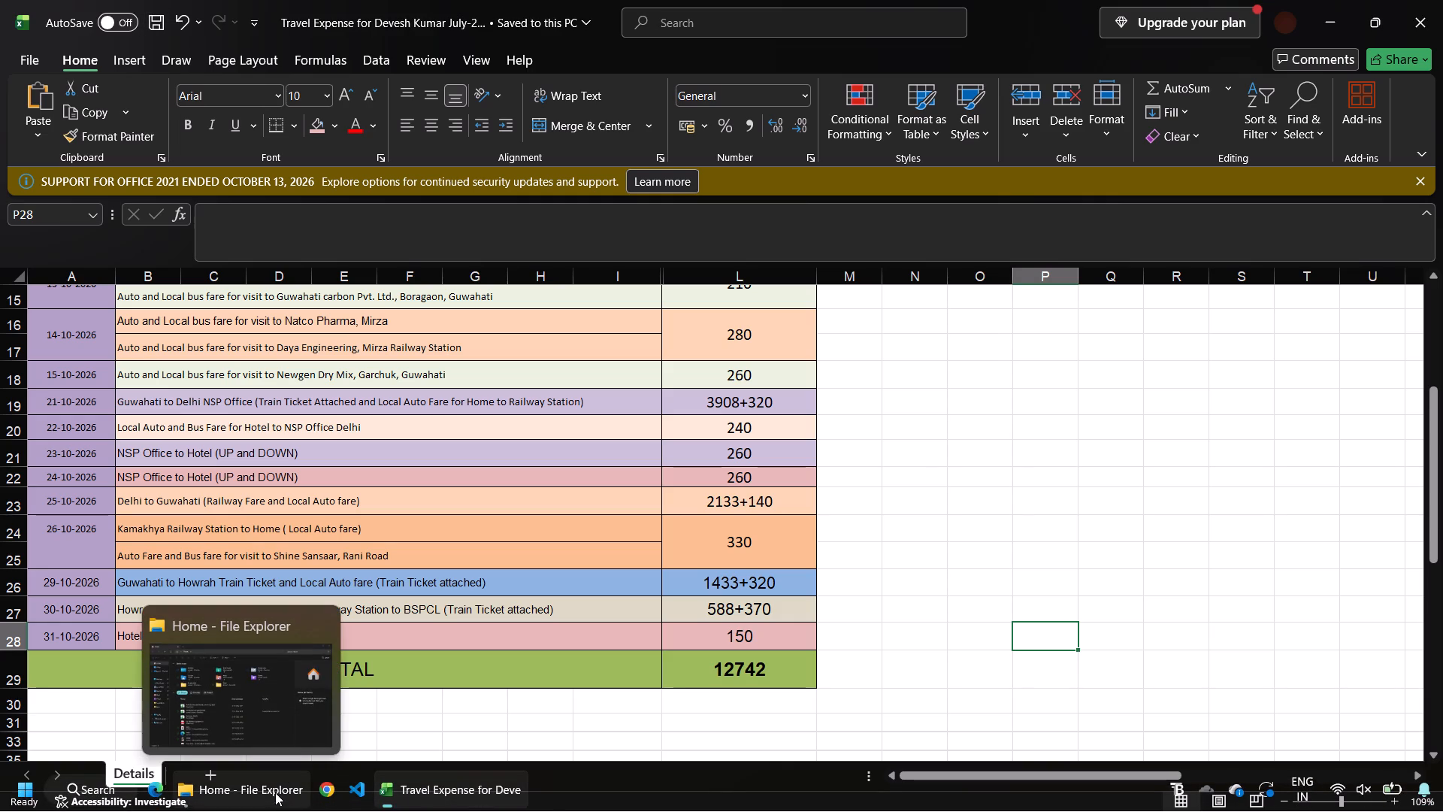
Switch to Google Chrome and open the Ayush profile that has a photo.
click(322, 789)
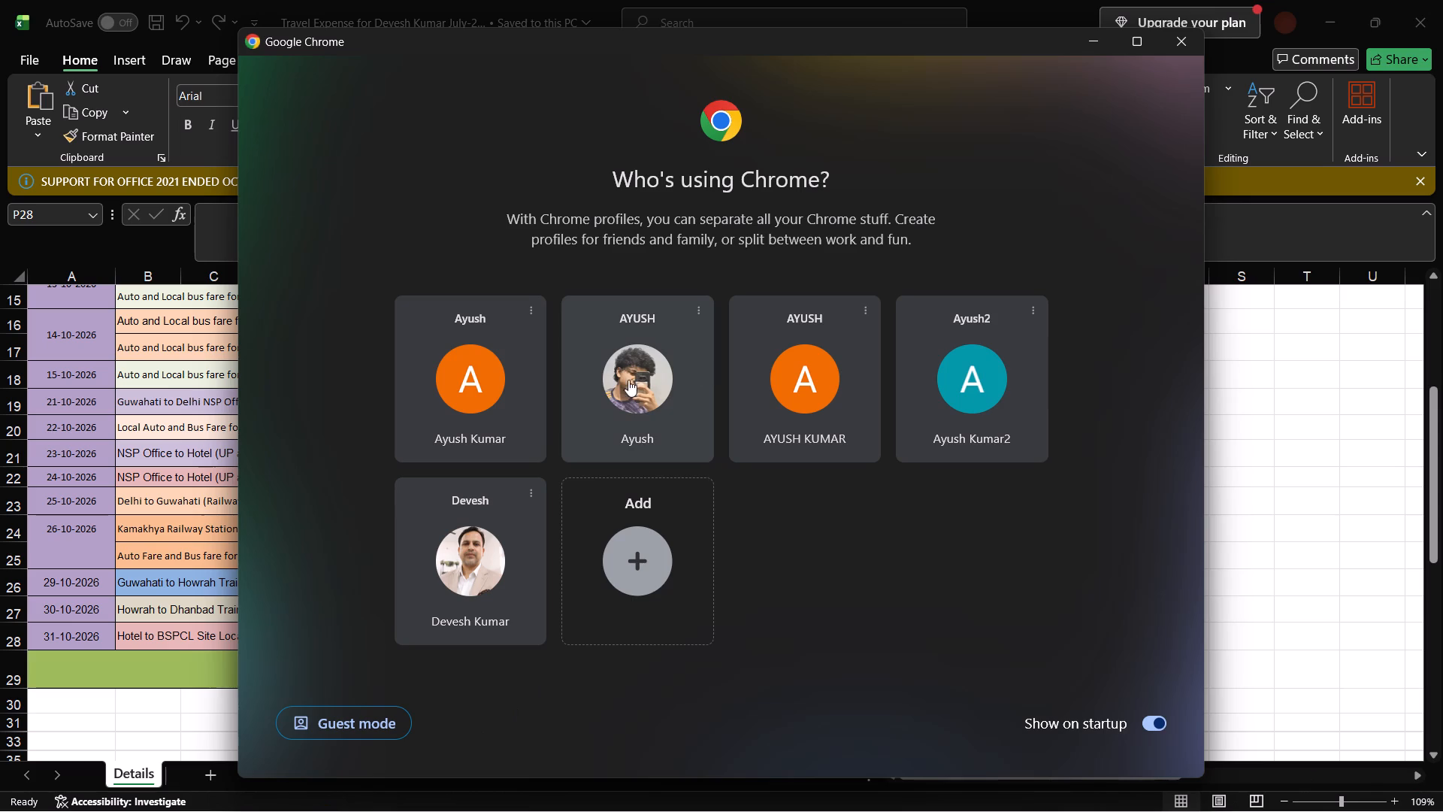
click(629, 377)
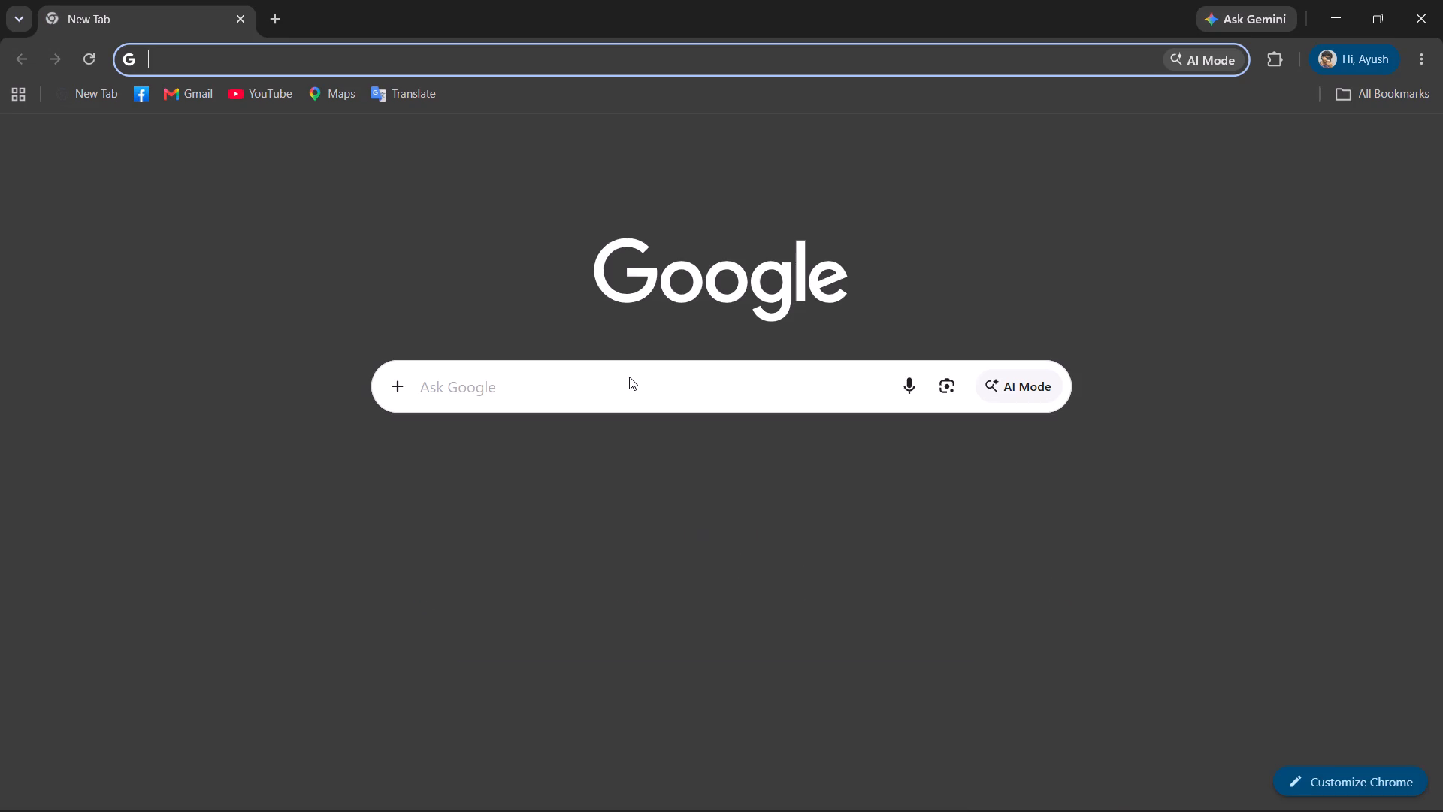
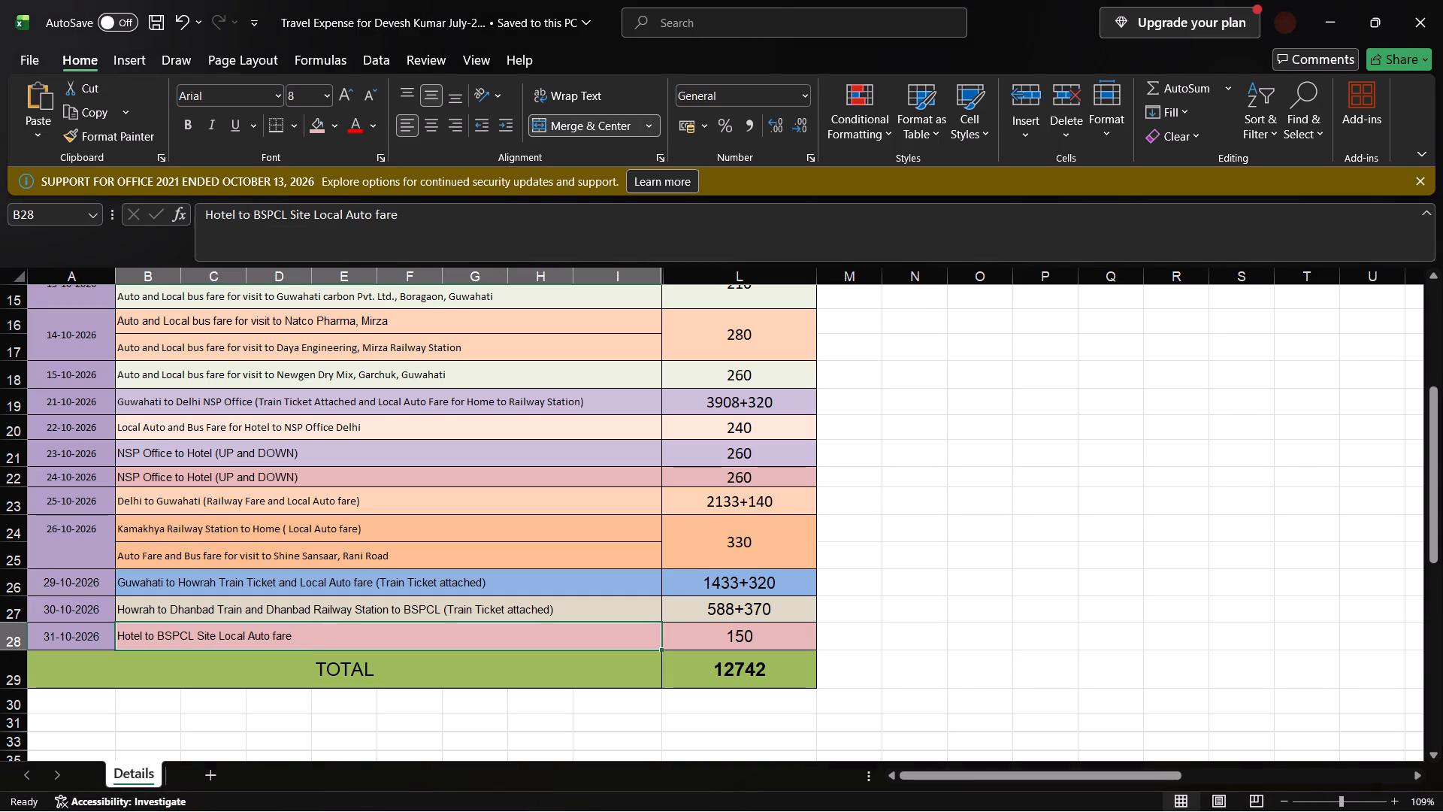
Update the TOTAL amount in cell L29 to 12892 to include the 31-10-2026 fare.
click(197, 635)
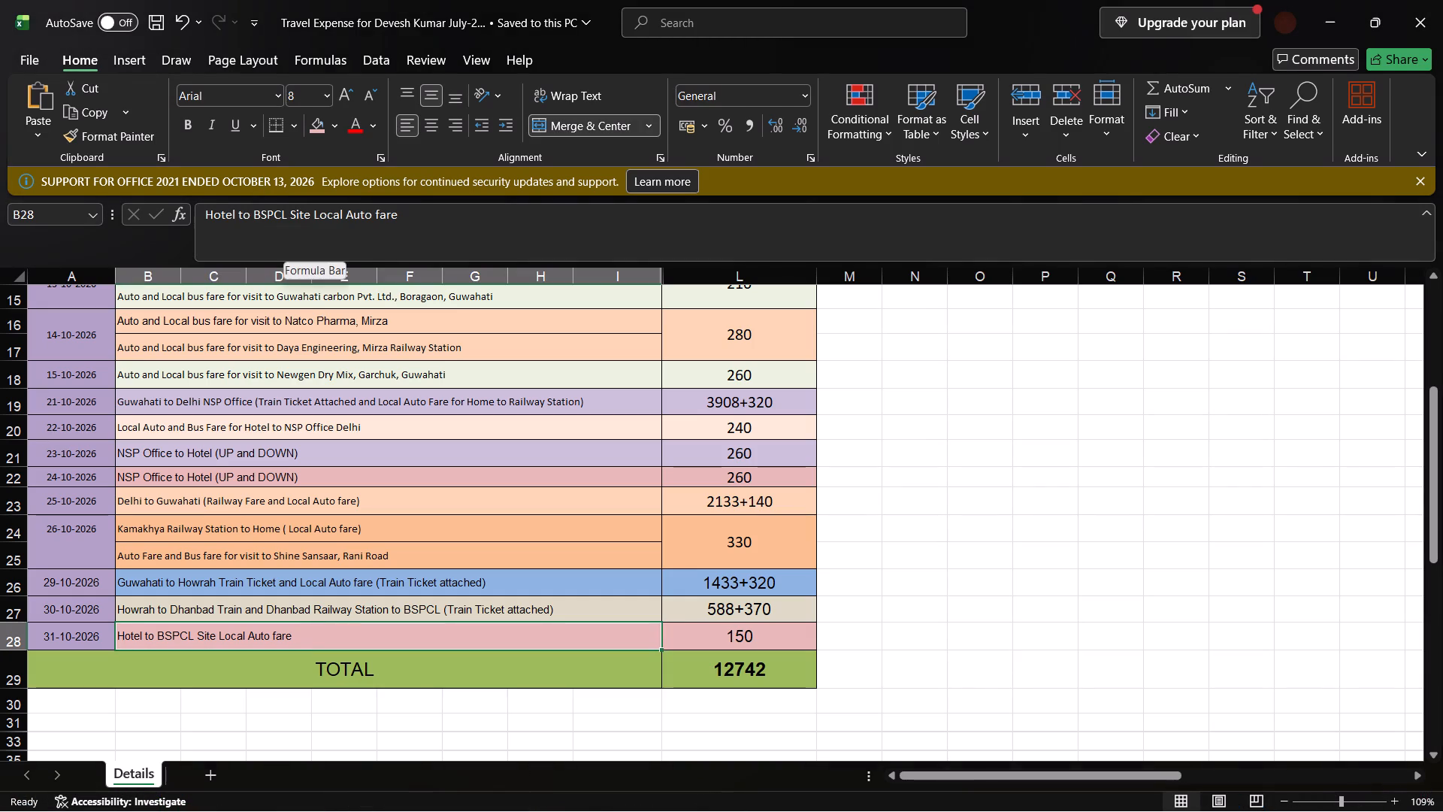
click(289, 218)
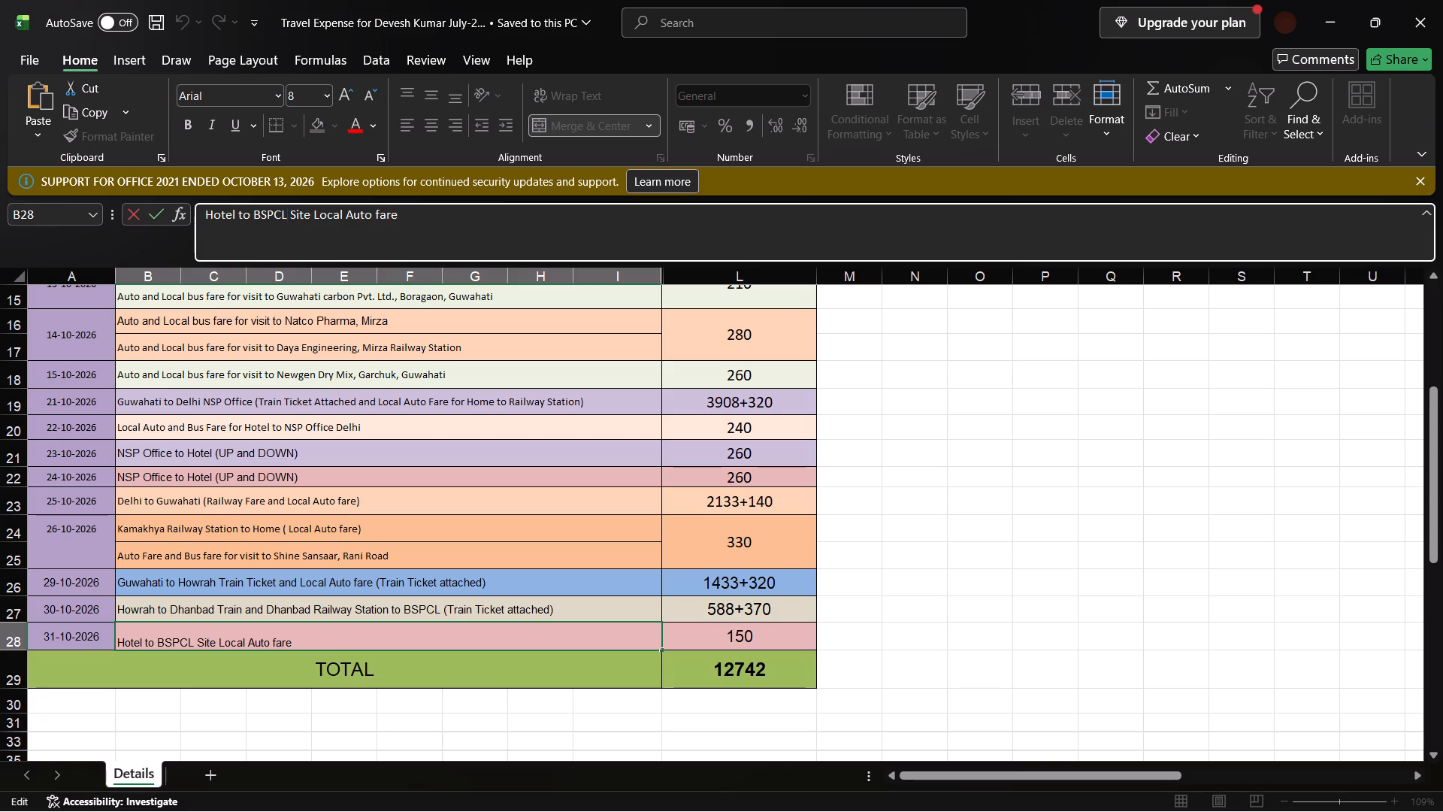
click(751, 684)
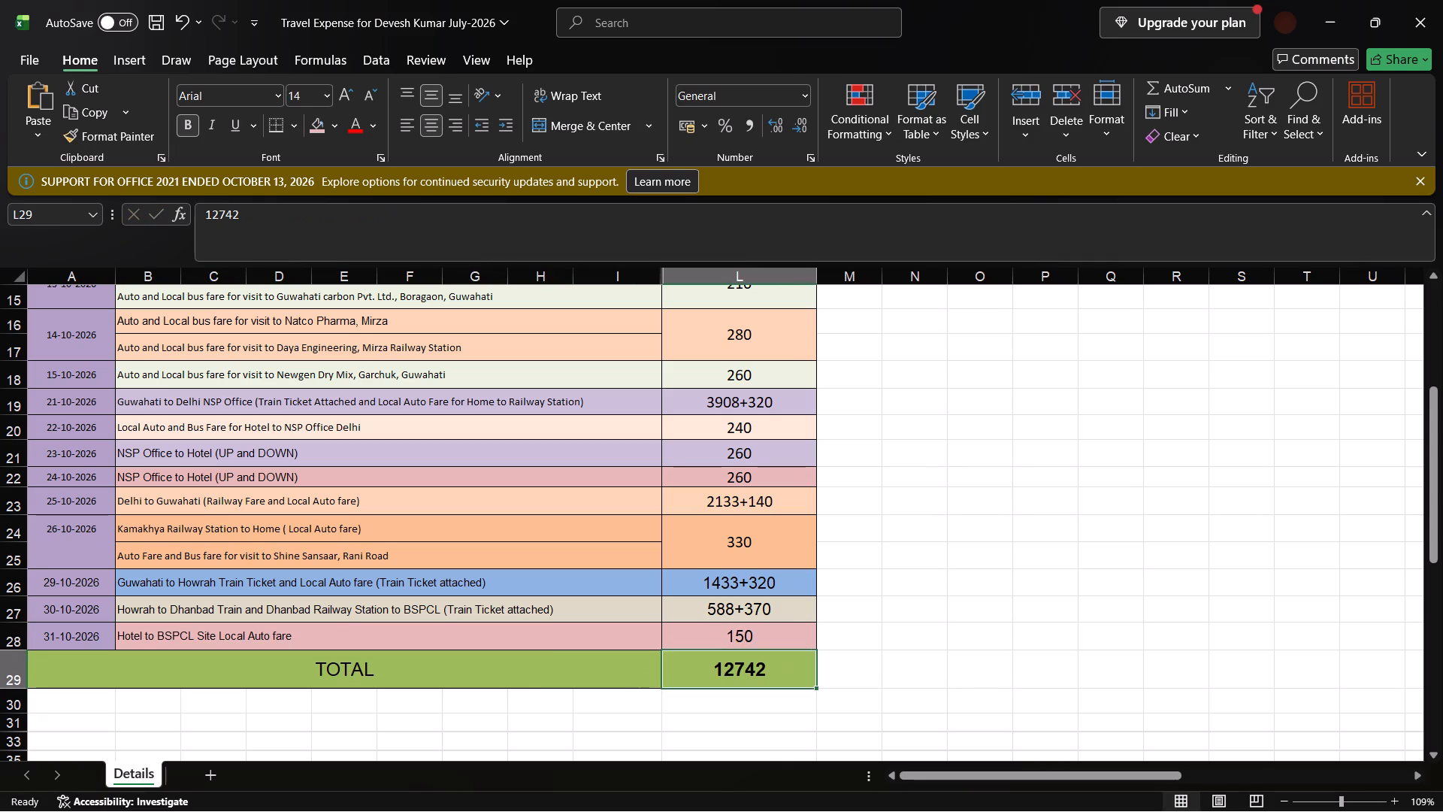
click(749, 670)
click(230, 217)
key(BackSpace)
key(BackSpace)
text(89)
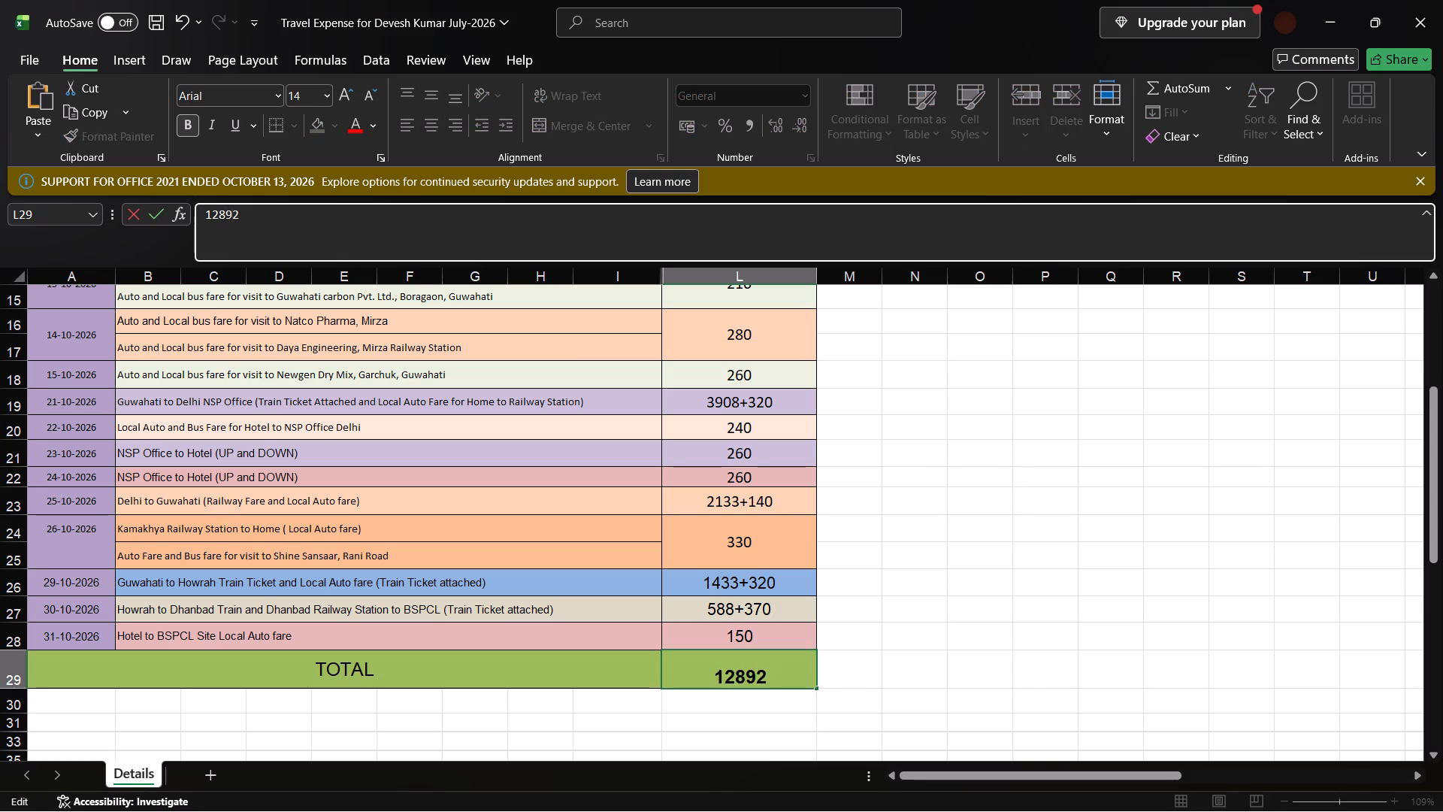
key(Return)
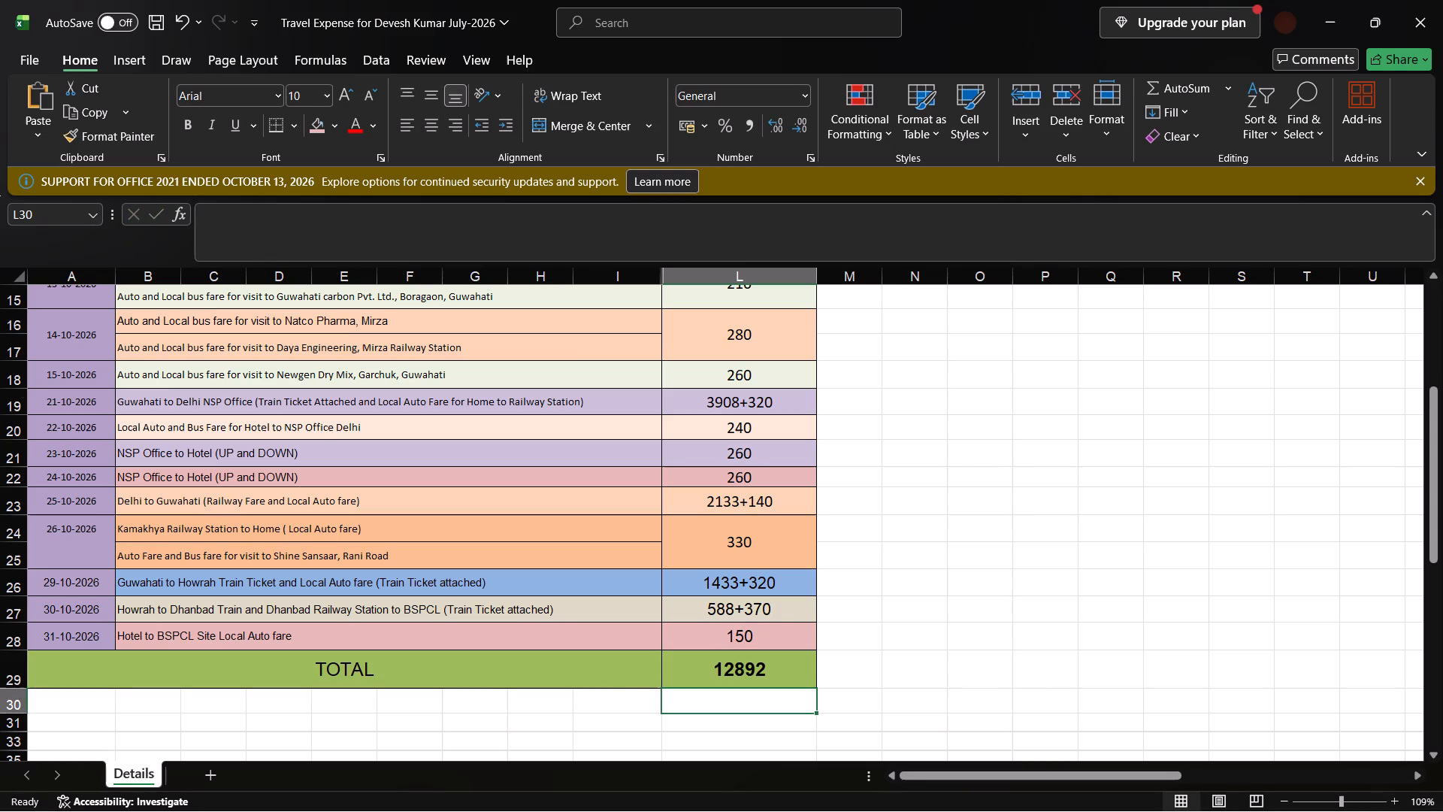
Save the expense workbook with the updated total.
click(156, 29)
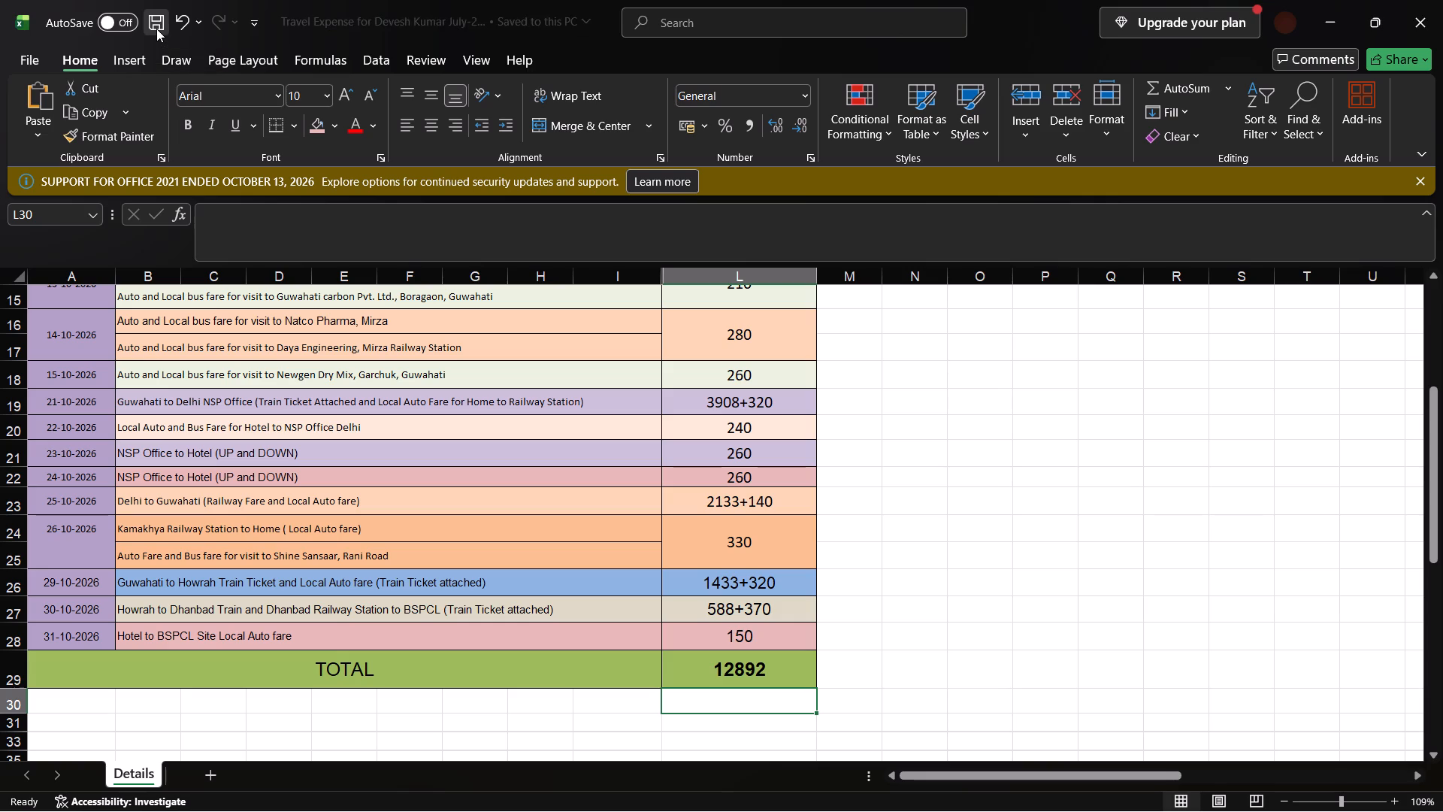
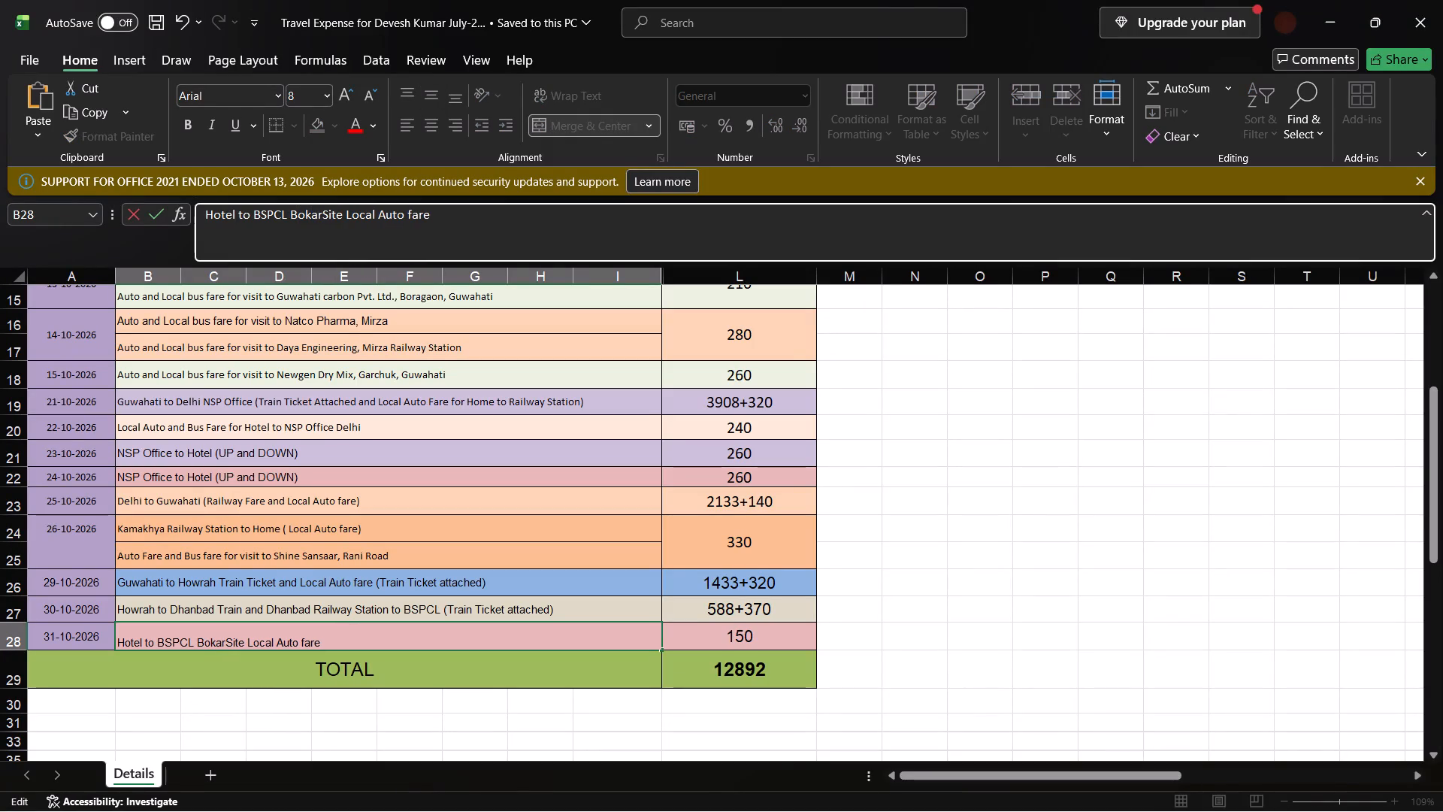
Complete the 31-10-2026 description in B28 so it reads "Hotel to BSPCL Bokaro Site Local Auto fare".
text(o)
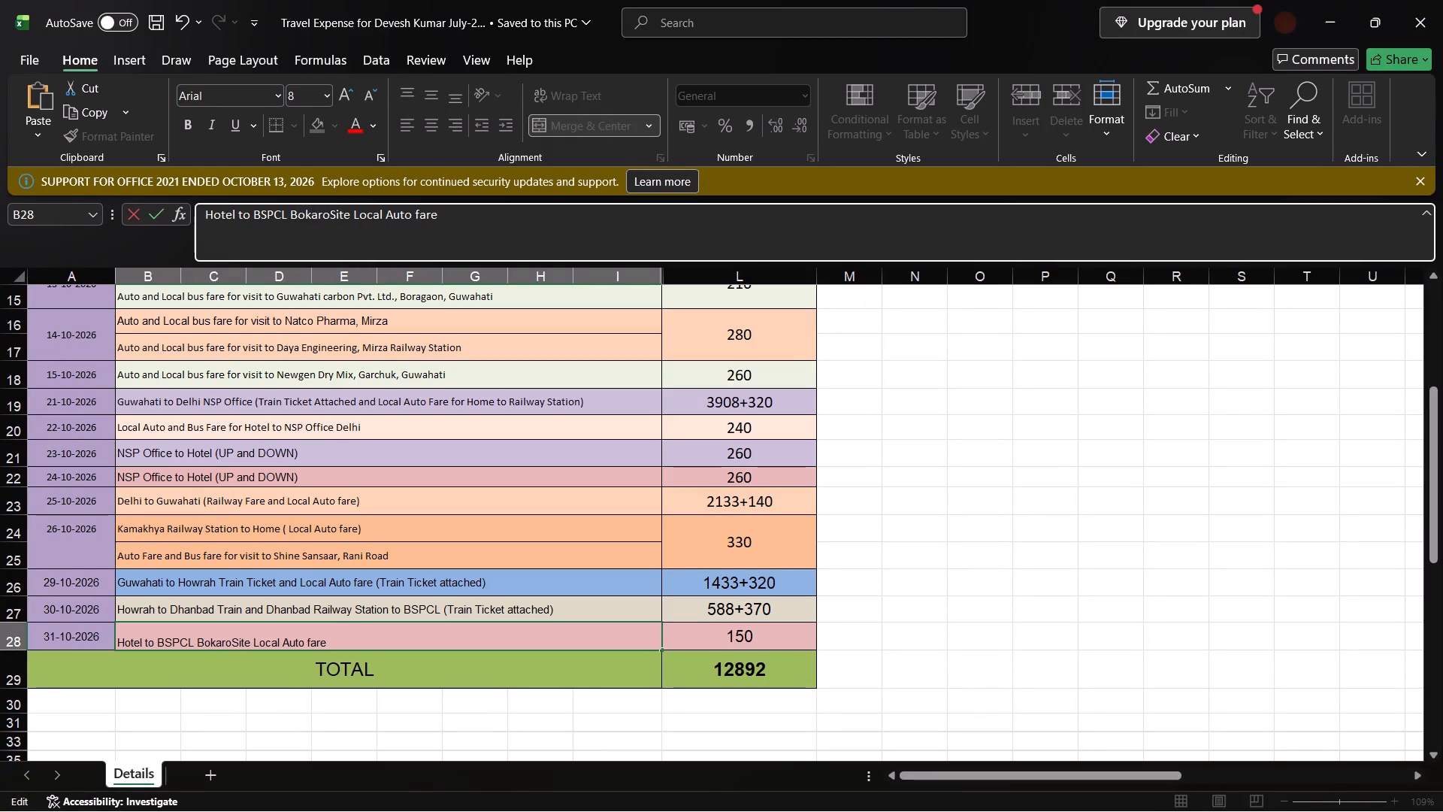
key(space)
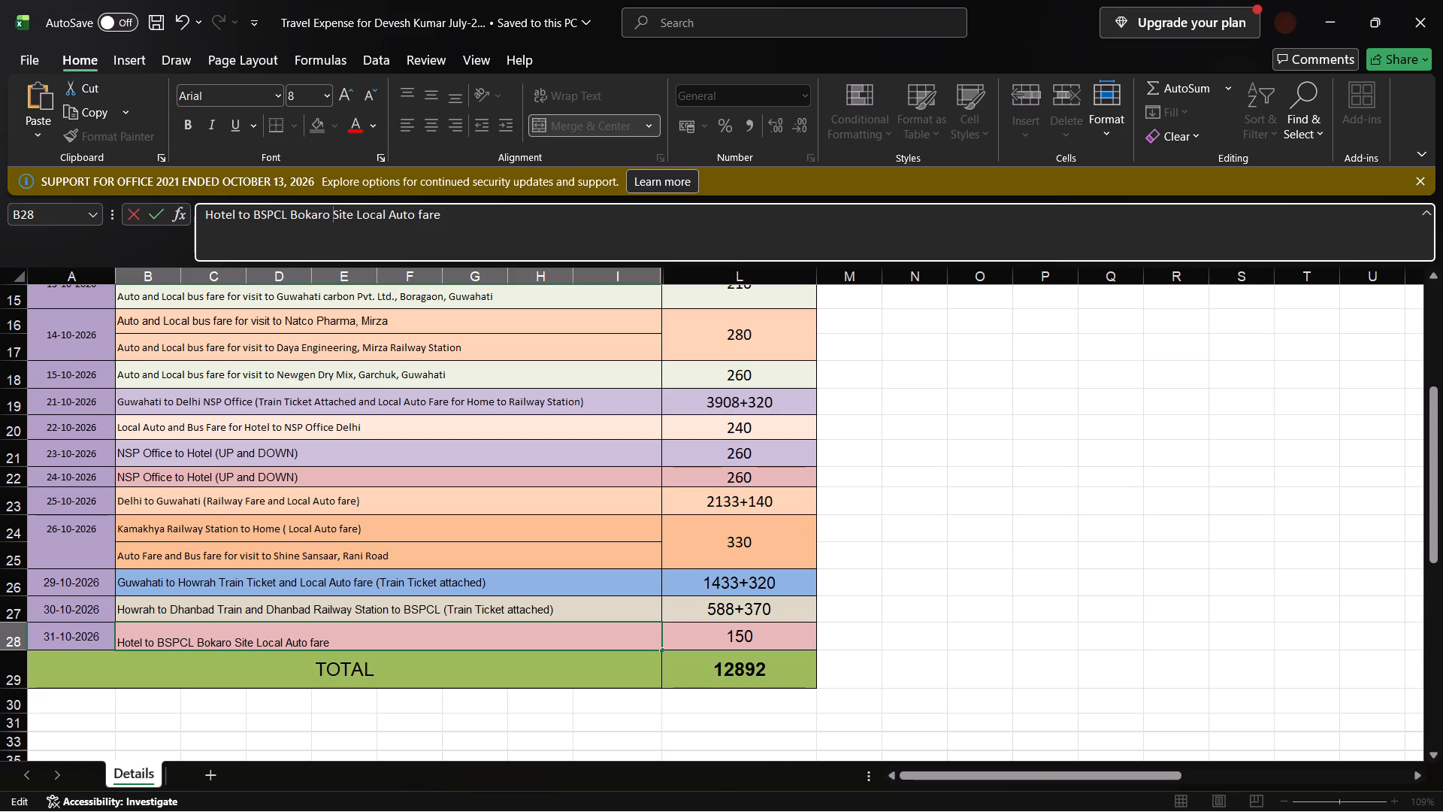
click(744, 638)
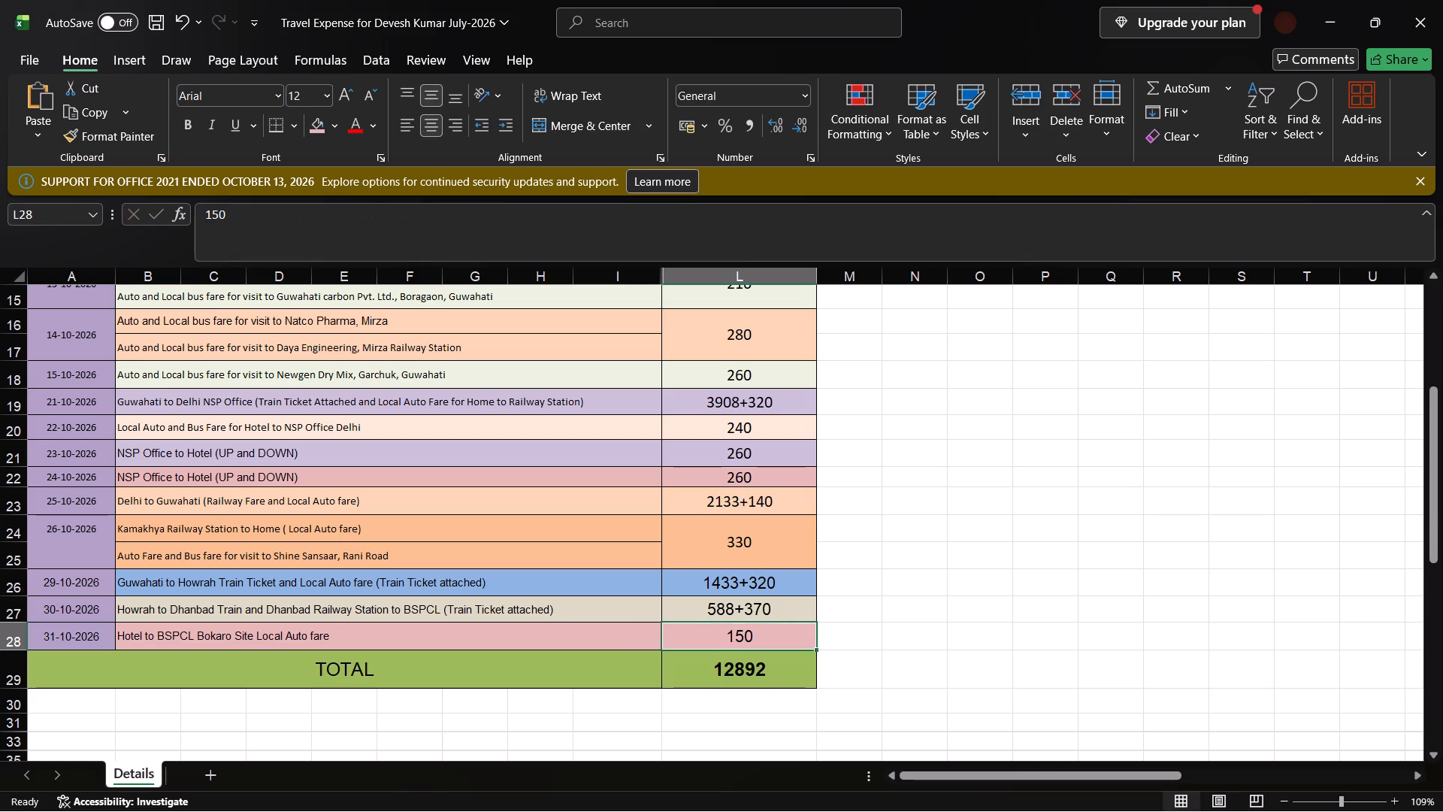
Change the 31-10-2026 fare amount in cell L28 to 170.
click(751, 635)
click(746, 638)
click(218, 214)
key(BackSpace)
key(7)
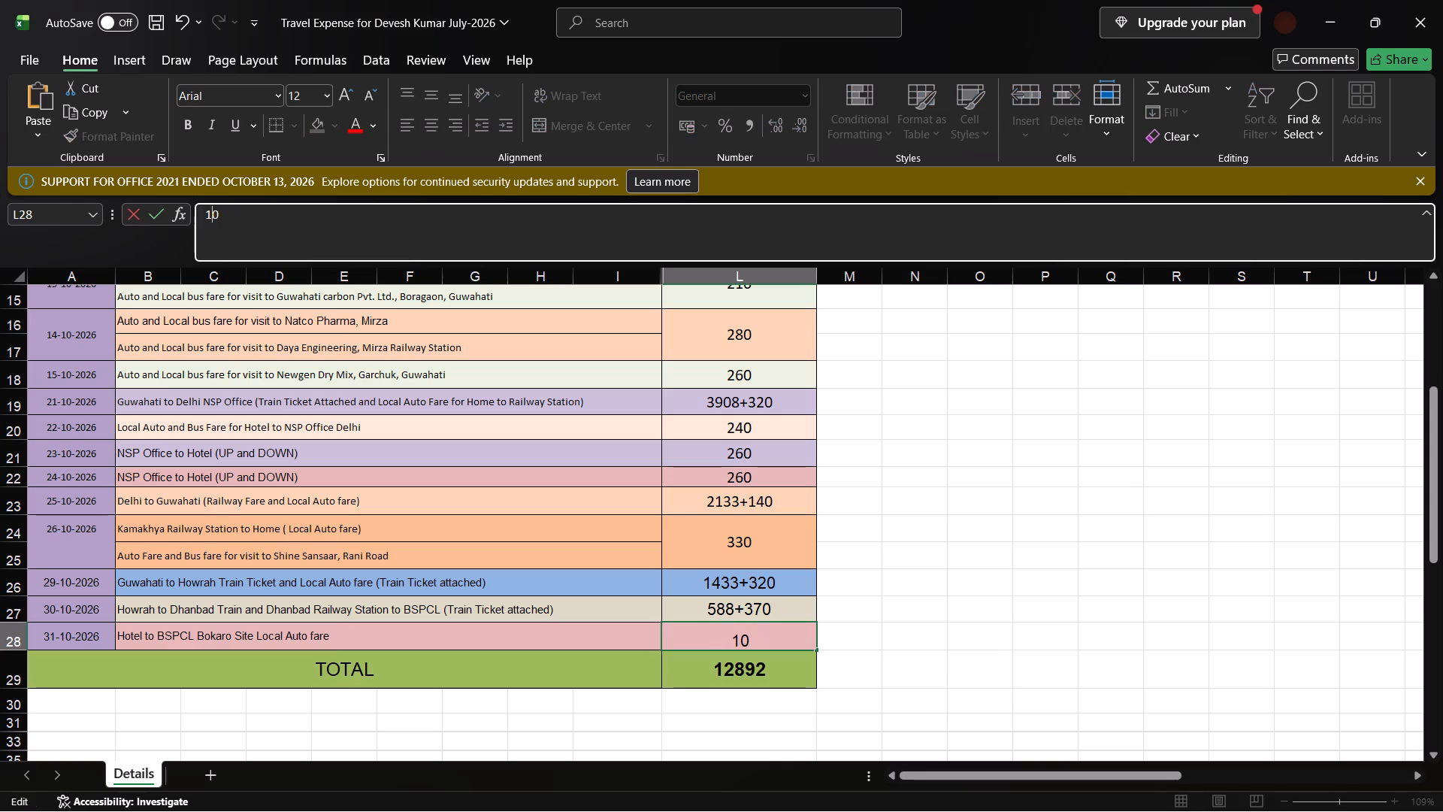
click(758, 671)
Update the TOTAL amount in cell L29 to 12912 to match the revised 31-10-2026 fare.
click(755, 674)
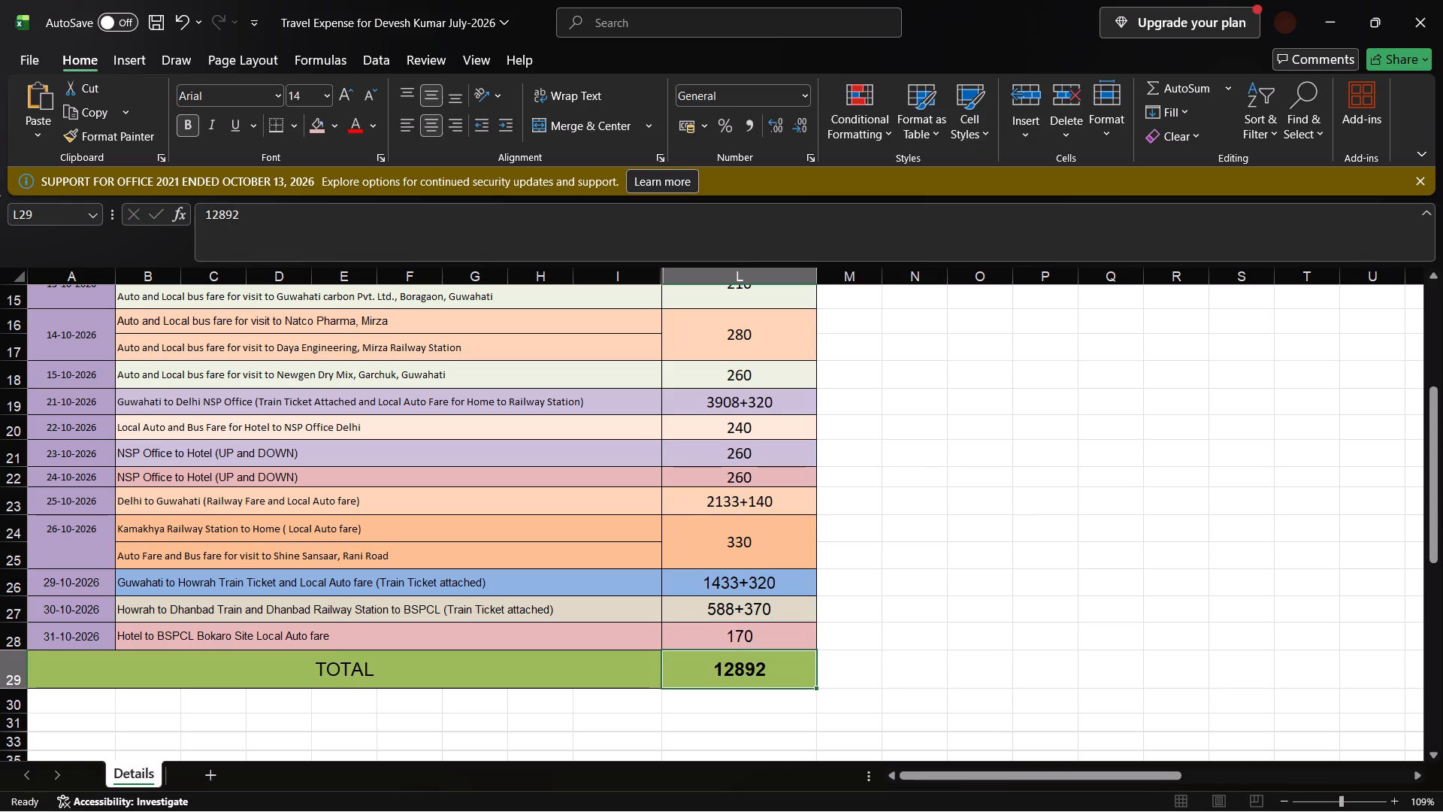
click(755, 674)
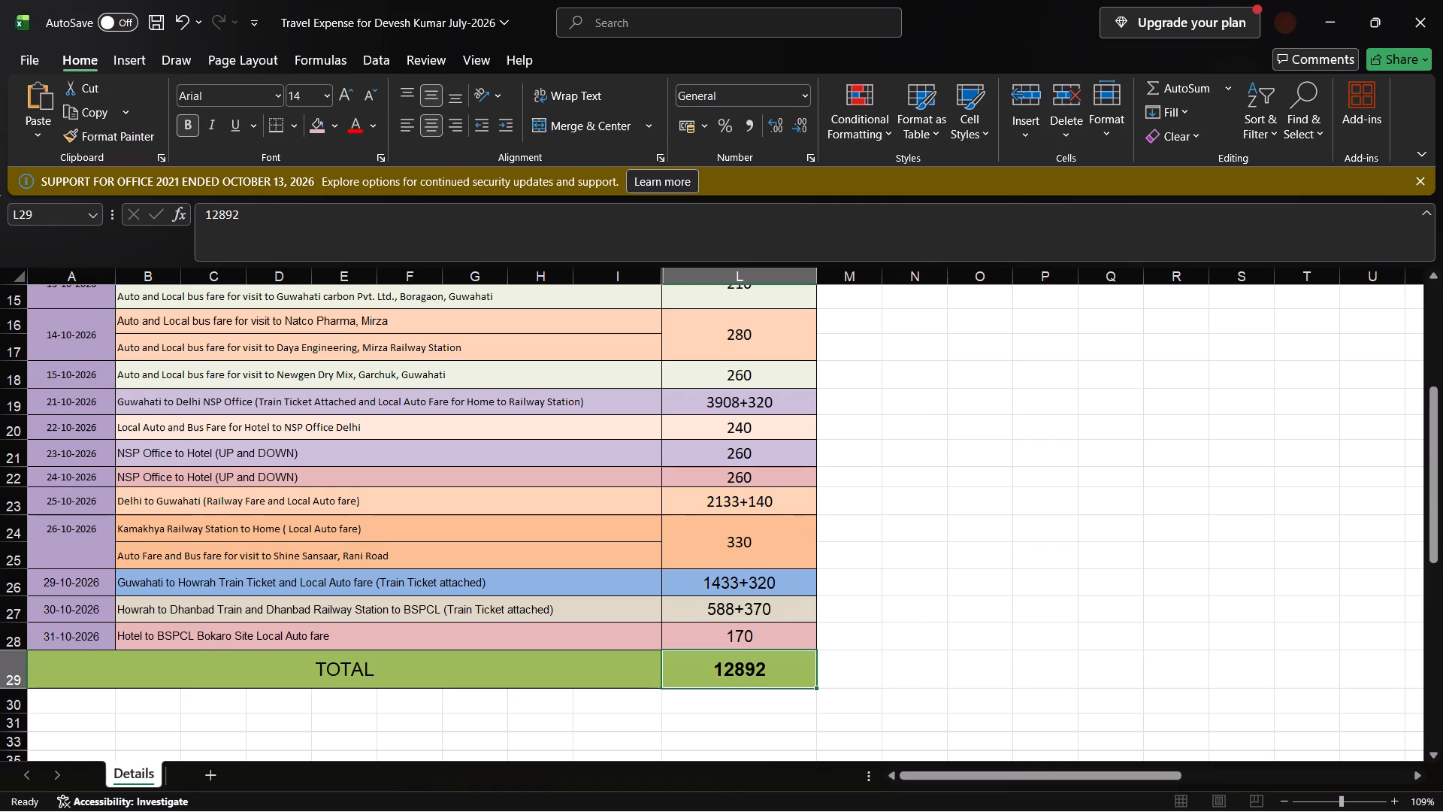
click(231, 217)
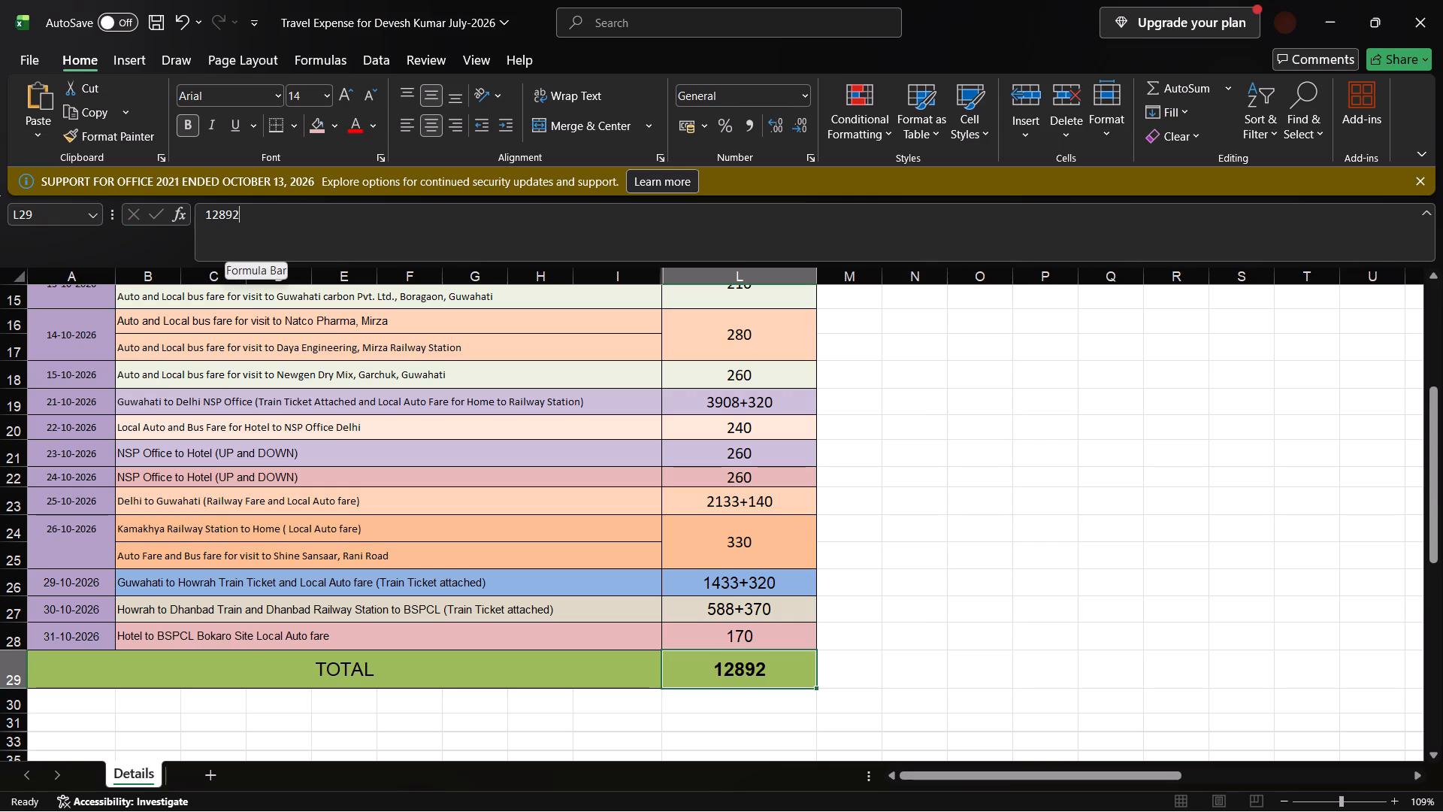
key(BackSpace)
key(BackSpace)
text(99)
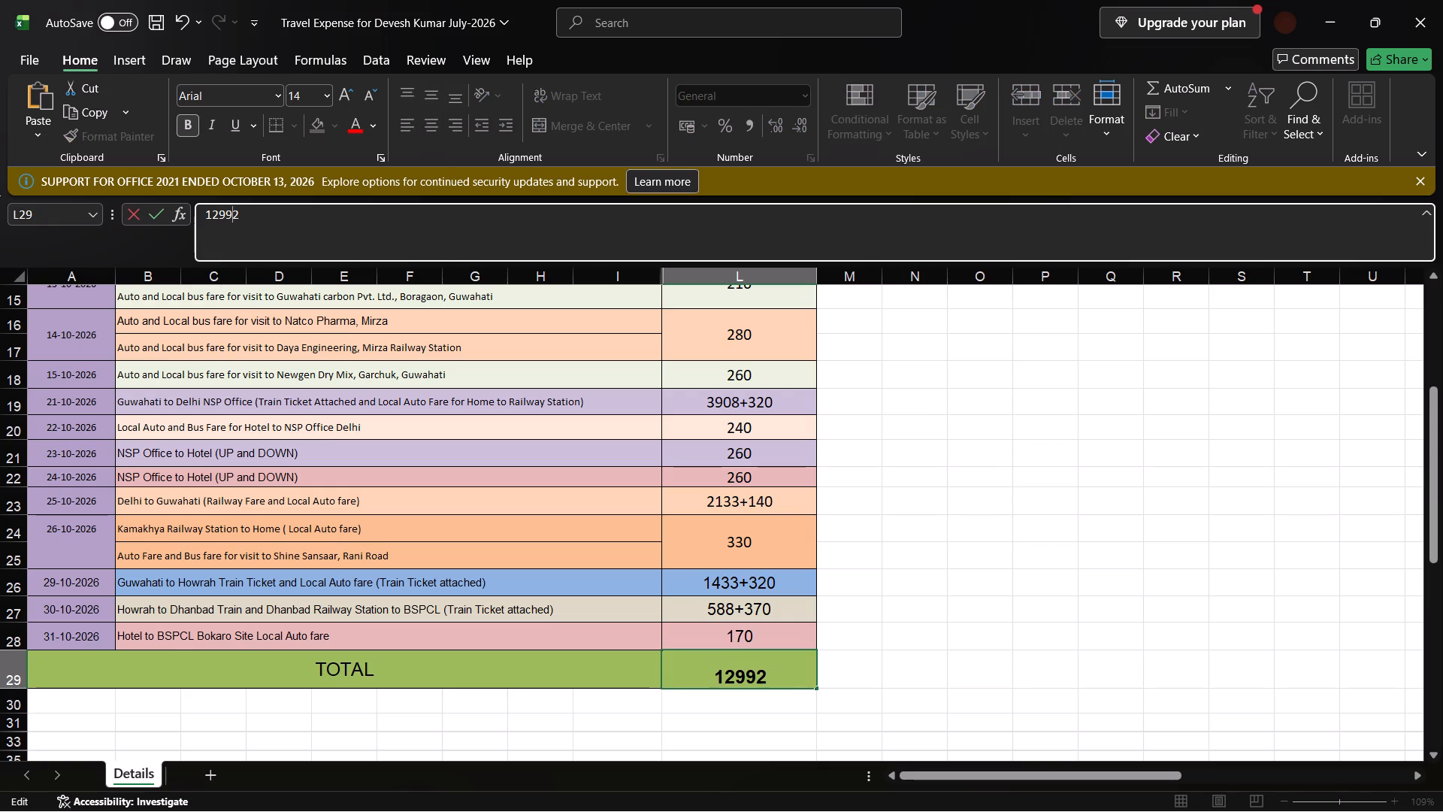
key(BackSpace)
key(1)
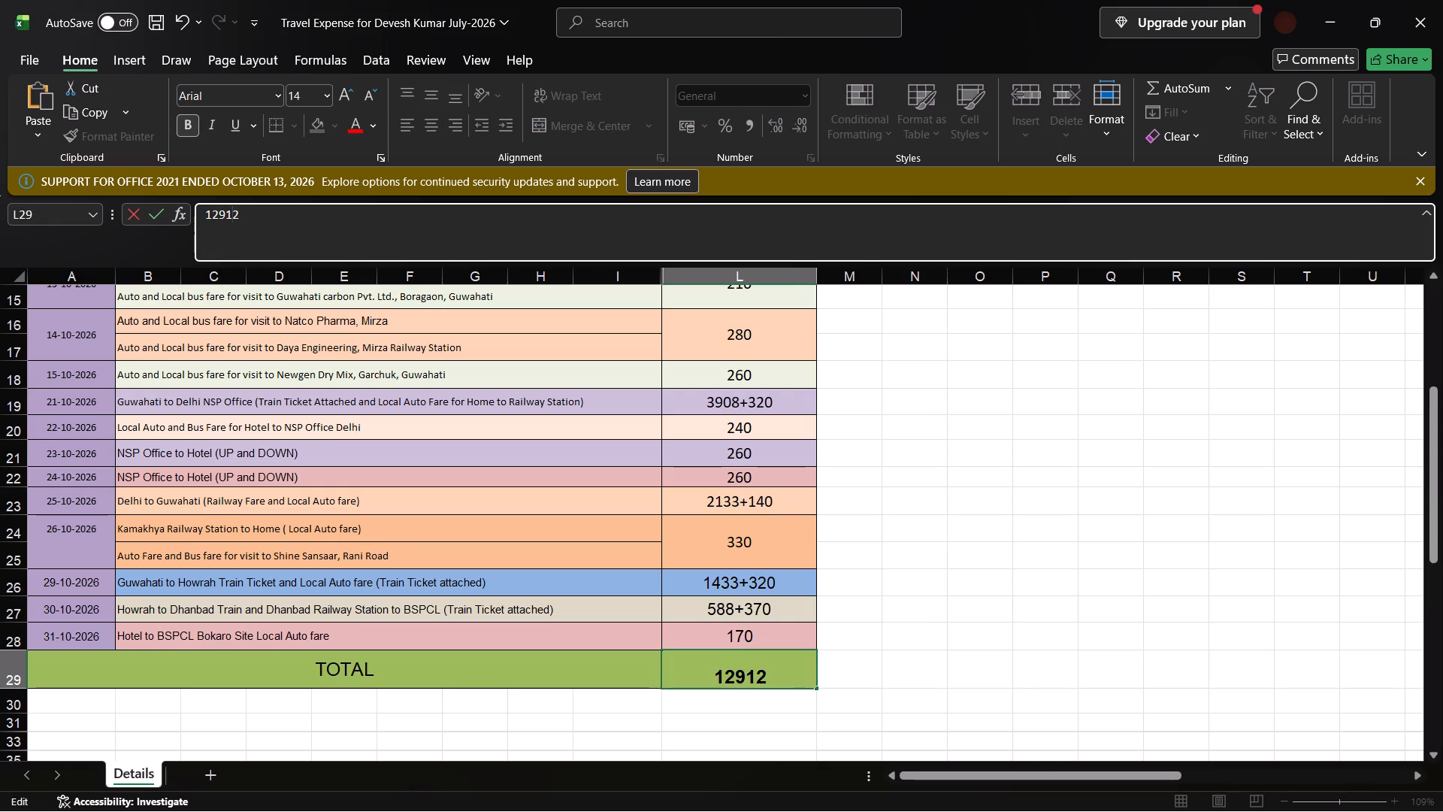
click(825, 497)
Check the AMOUNT column entries from 06-10-2026 through 31-10-2026 against the TOTAL by selecting them and reading their sum.
scroll(825, 497, up, 2)
scroll(770, 398, up, 1)
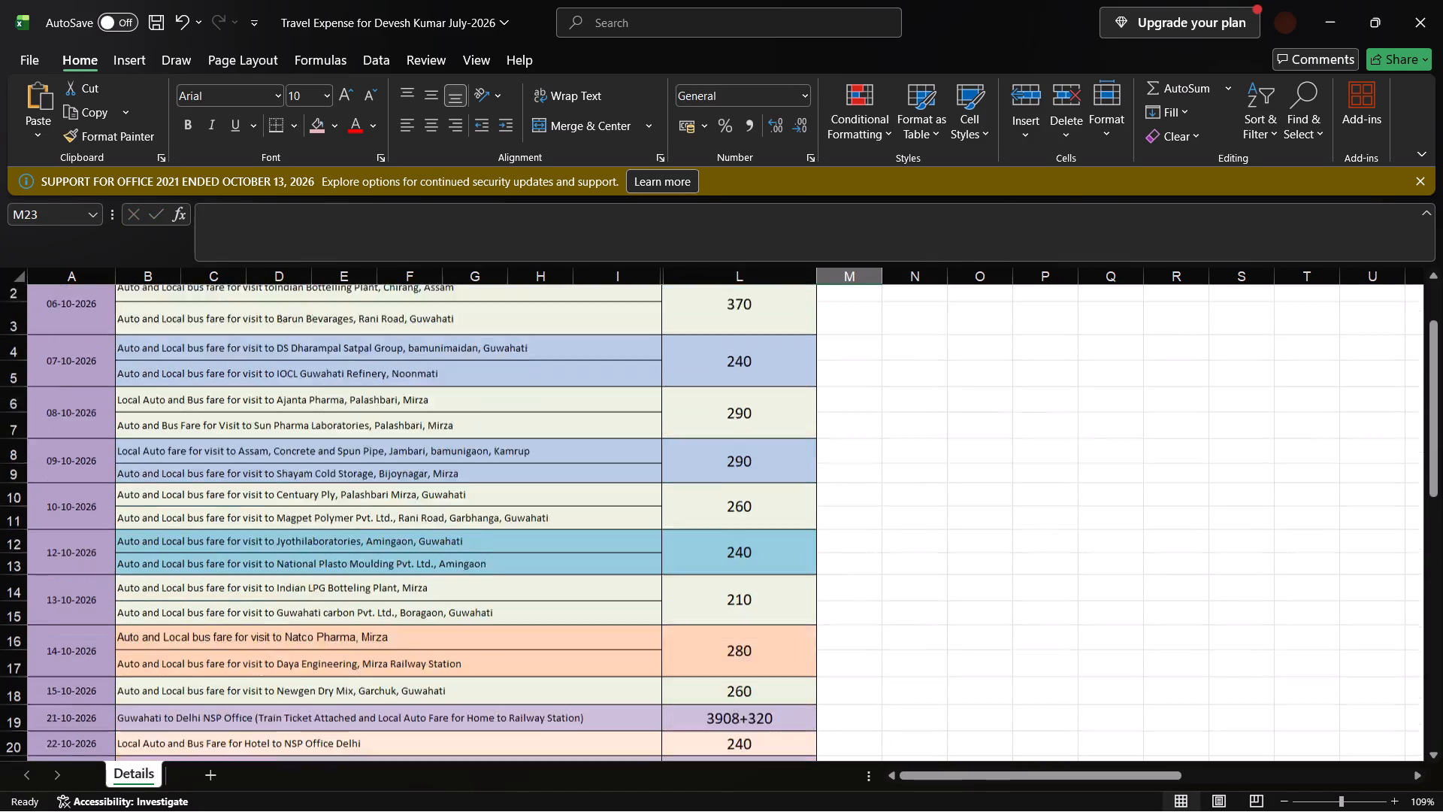
scroll(770, 398, up, 1)
drag(755, 332, 735, 699)
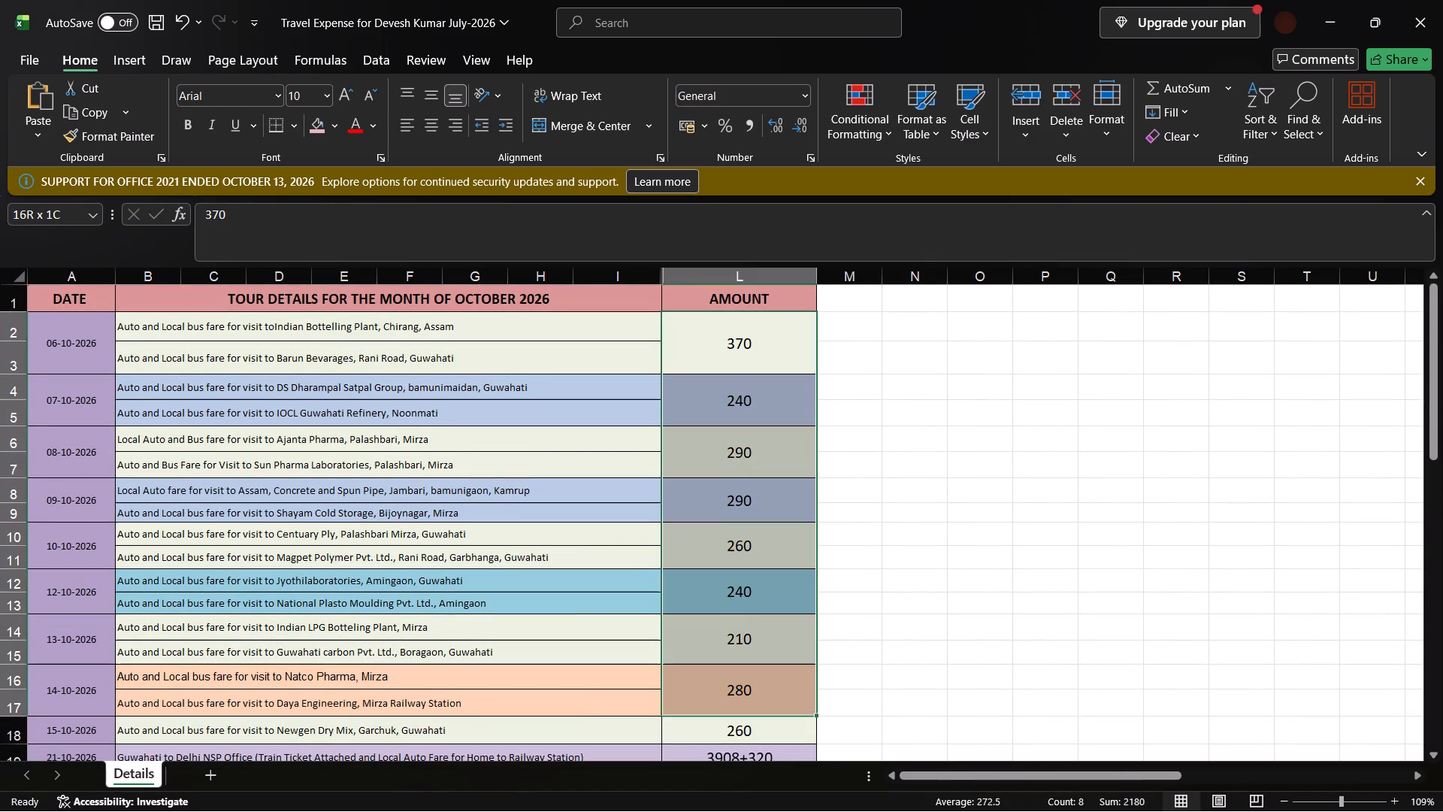
drag(735, 699, 758, 632)
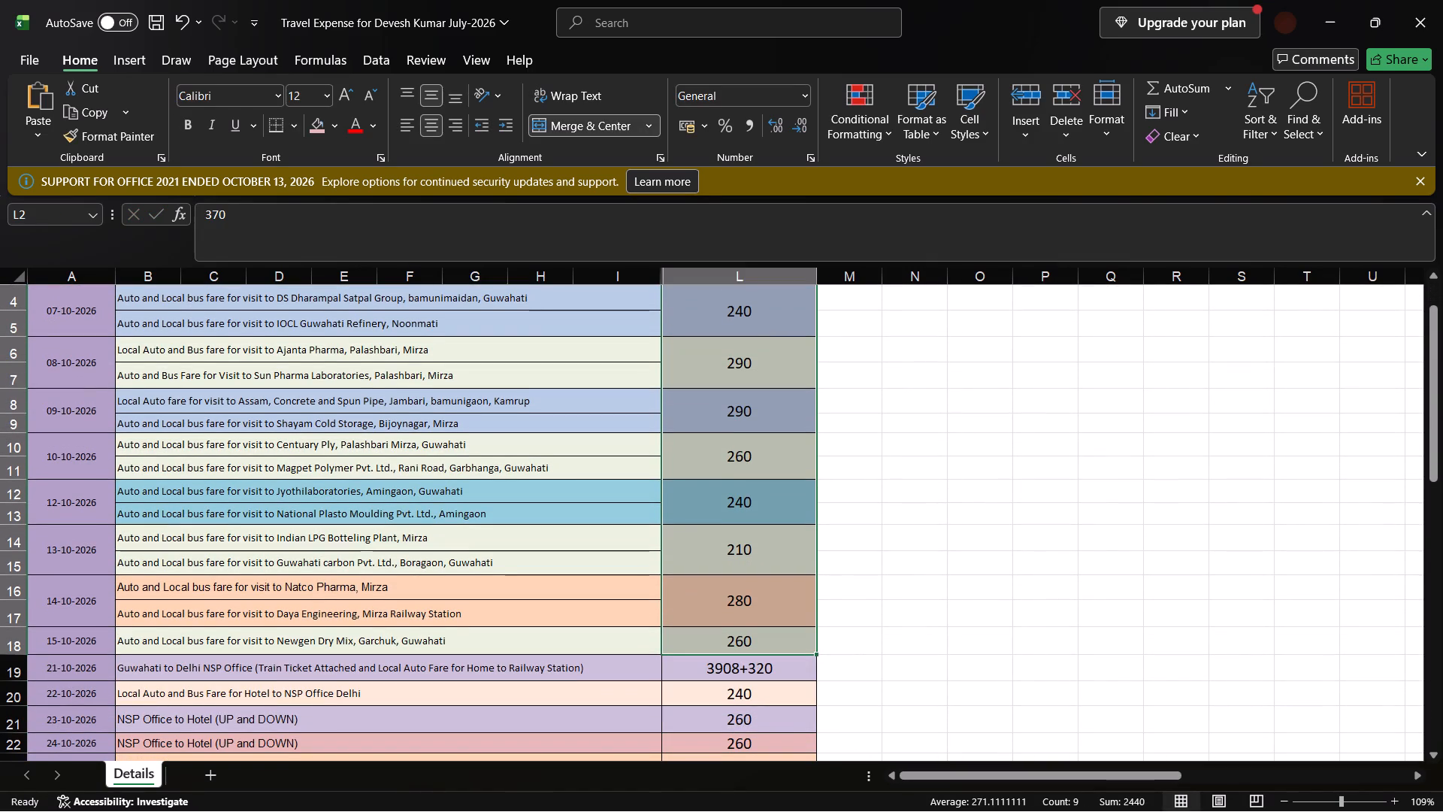
scroll(888, 584, down, 2)
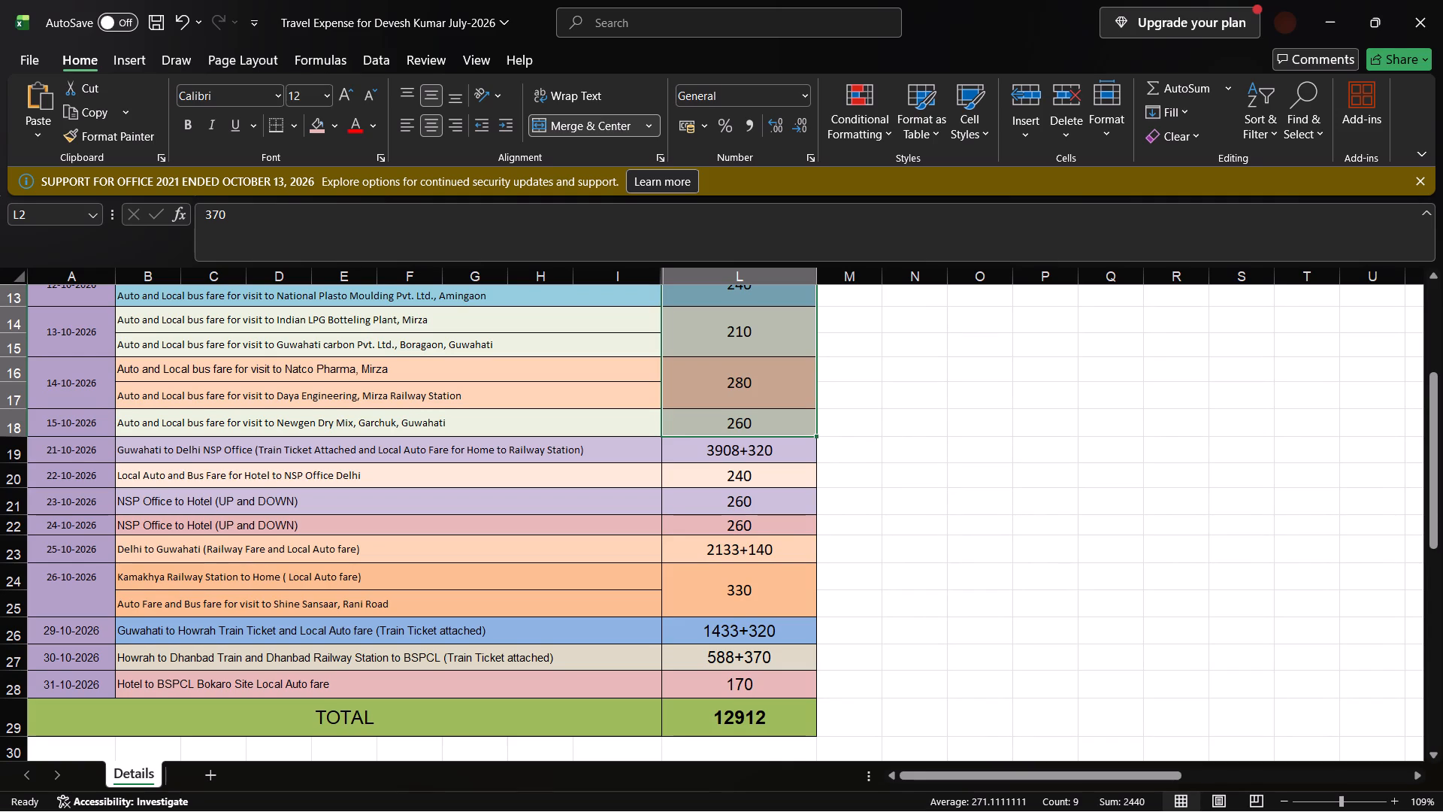
click(853, 429)
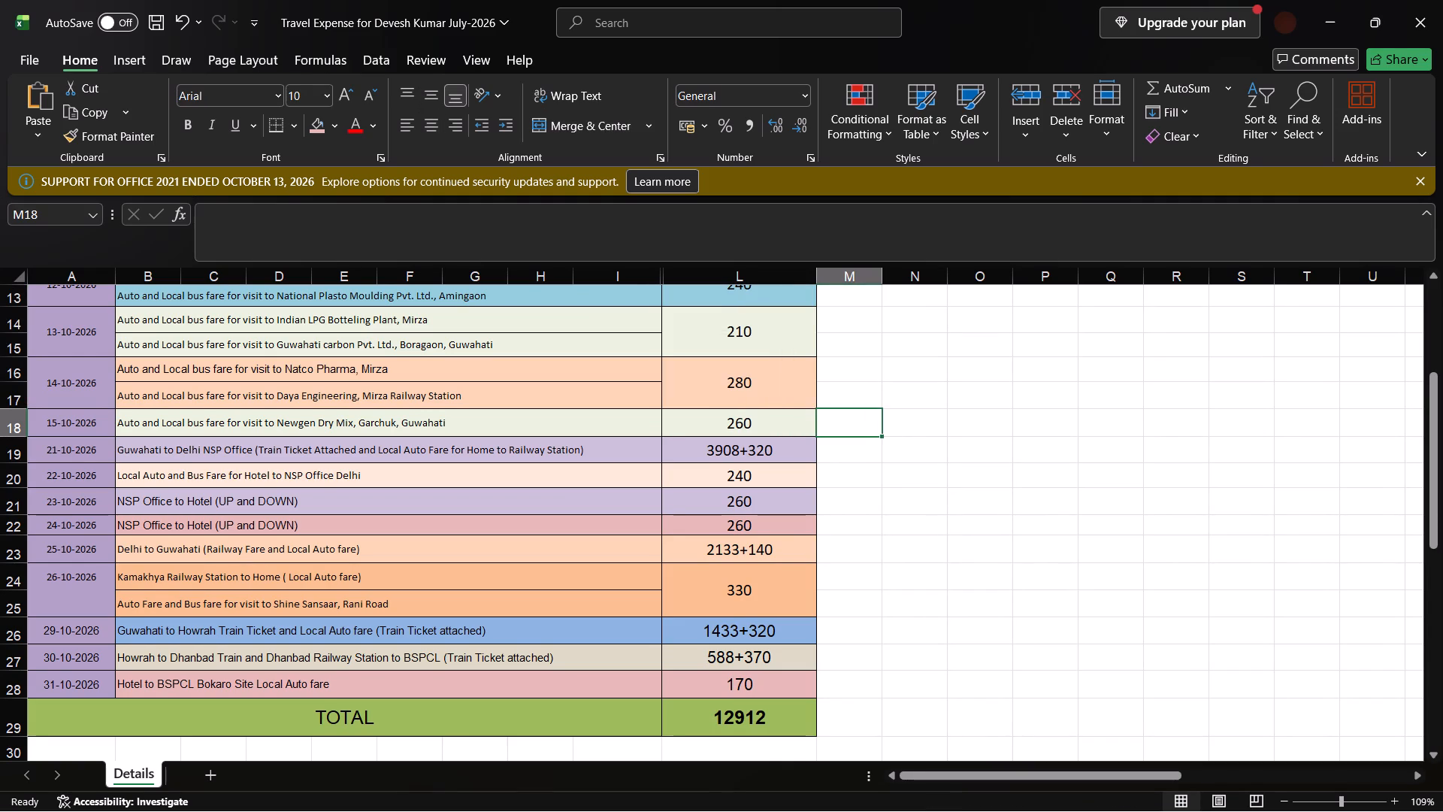
click(735, 459)
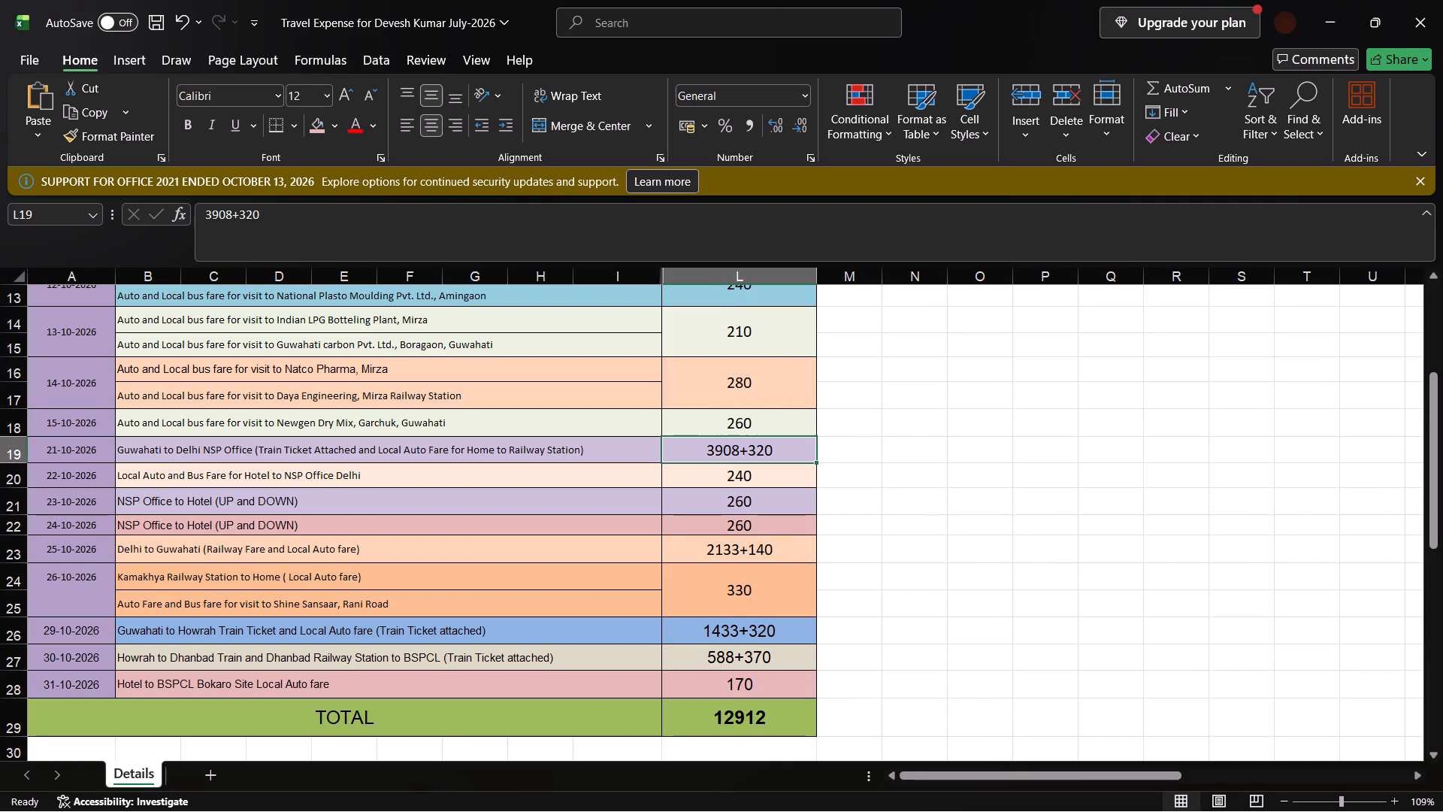
drag(735, 459, 734, 483)
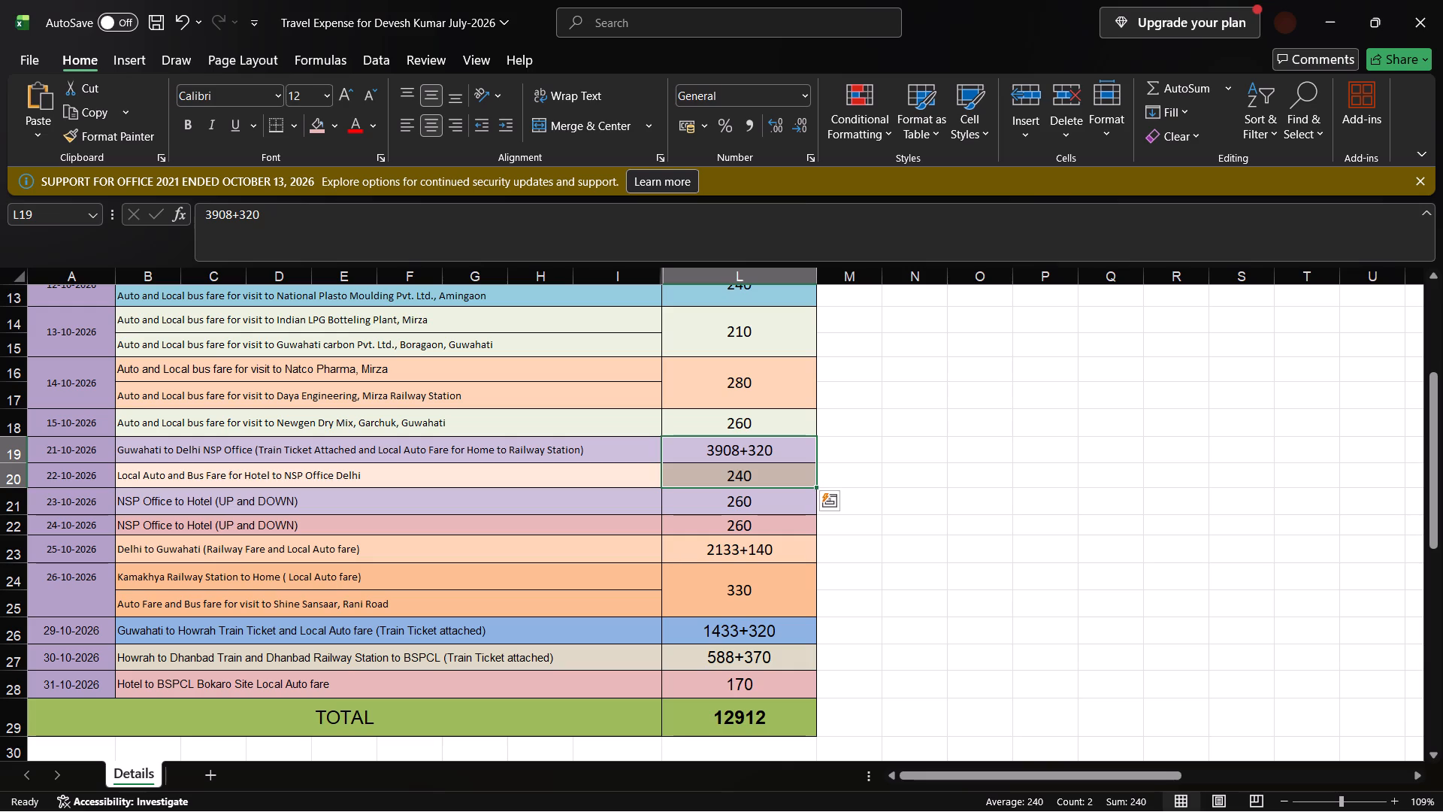
scroll(790, 473, up, 4)
drag(760, 333, 744, 726)
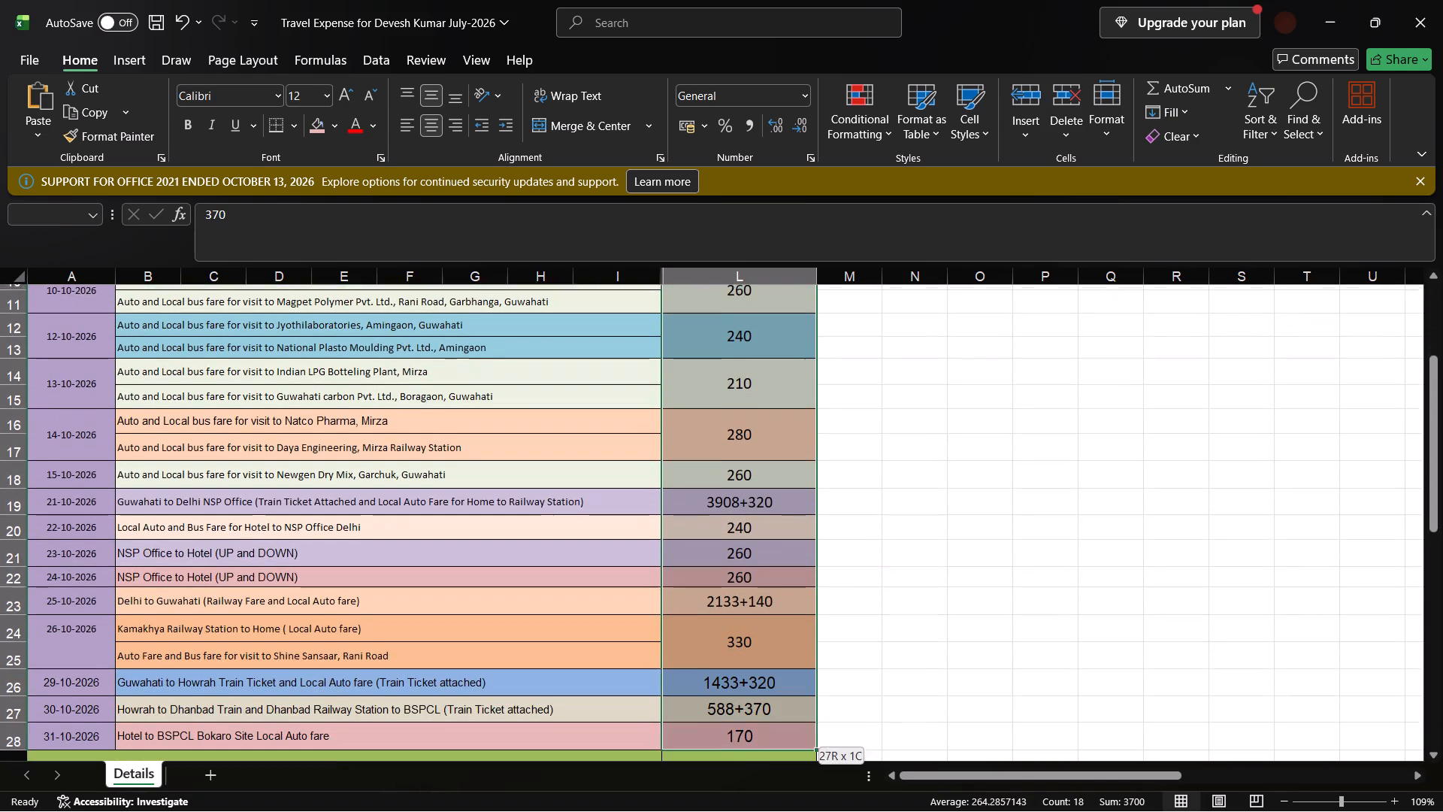
drag(744, 726, 743, 731)
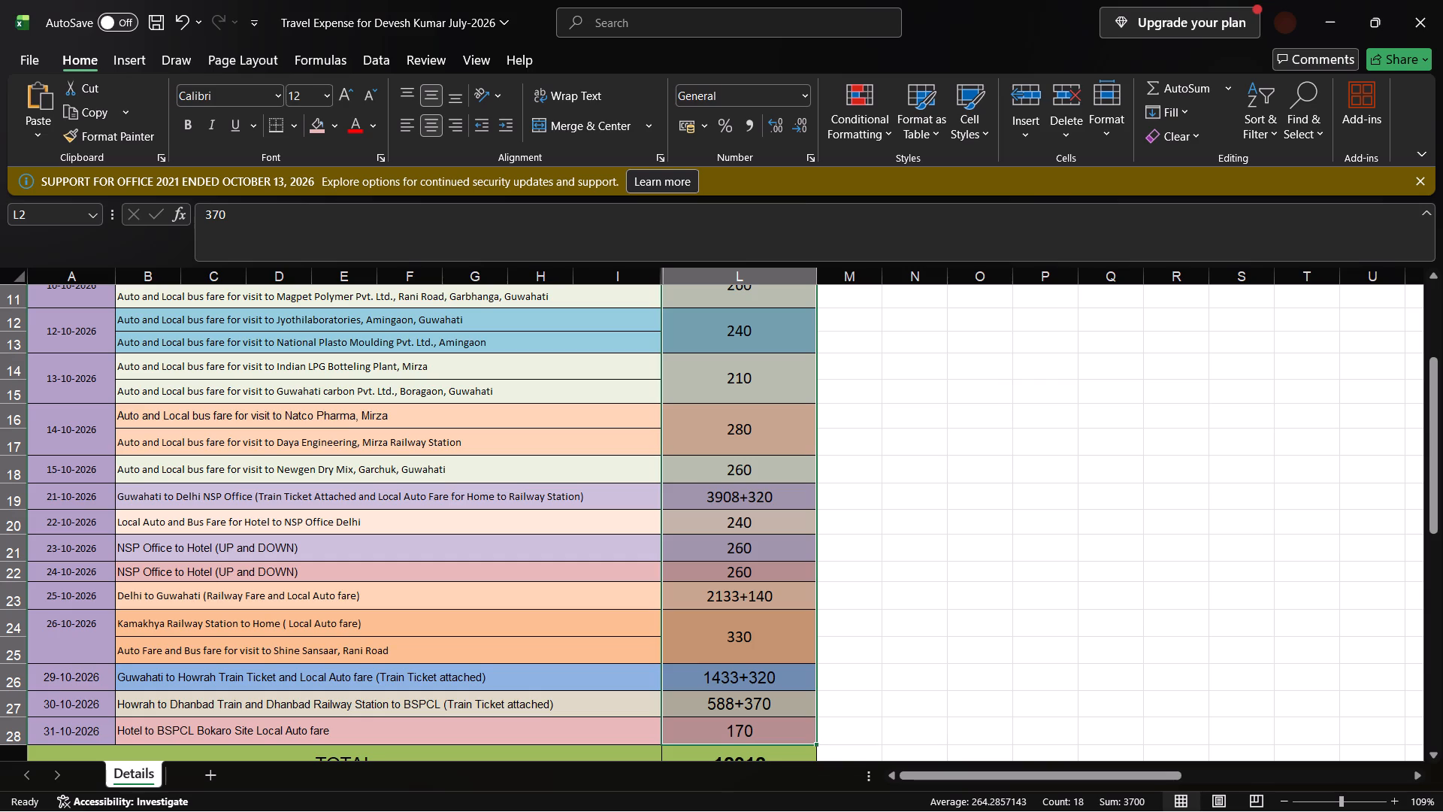
click(936, 565)
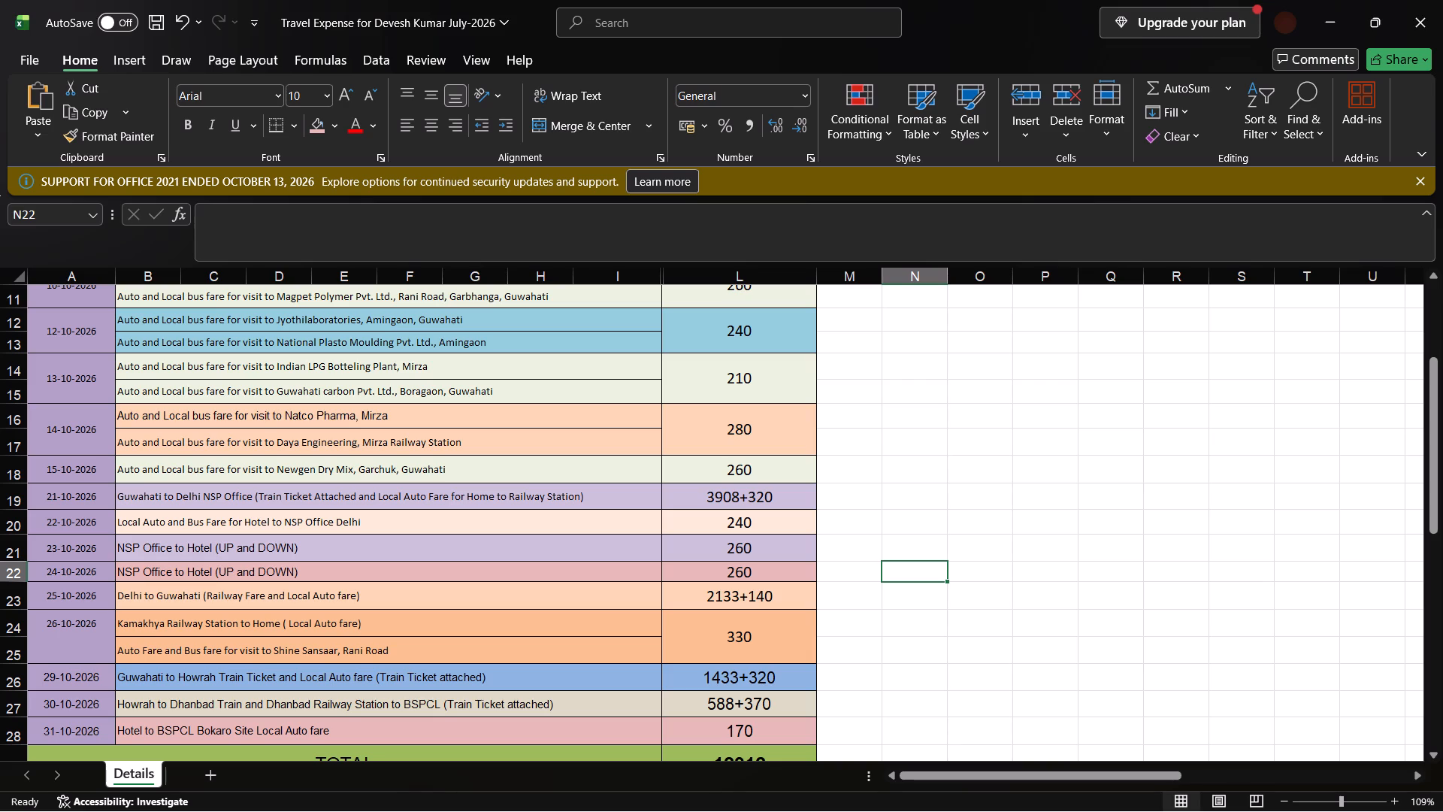
scroll(936, 565, down, 1)
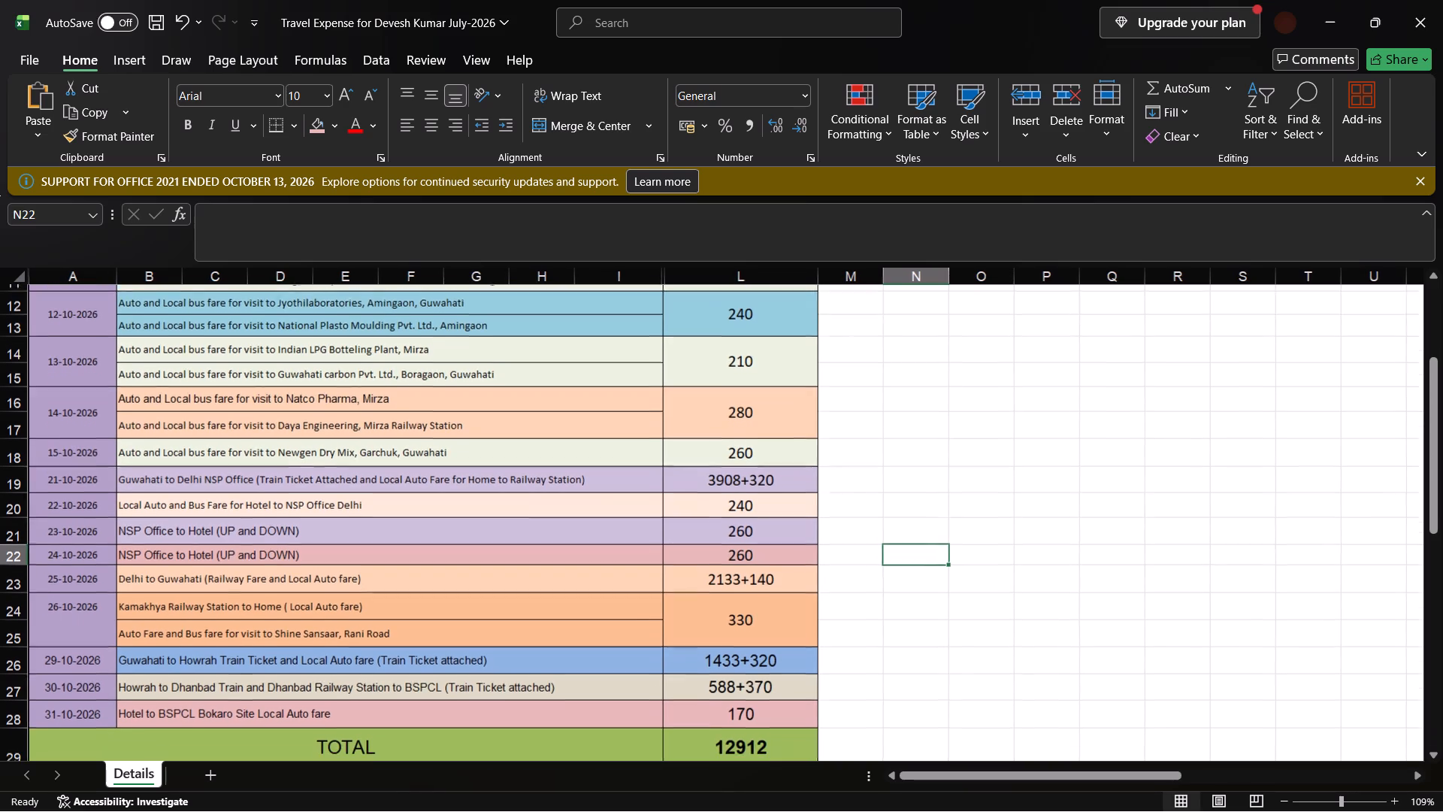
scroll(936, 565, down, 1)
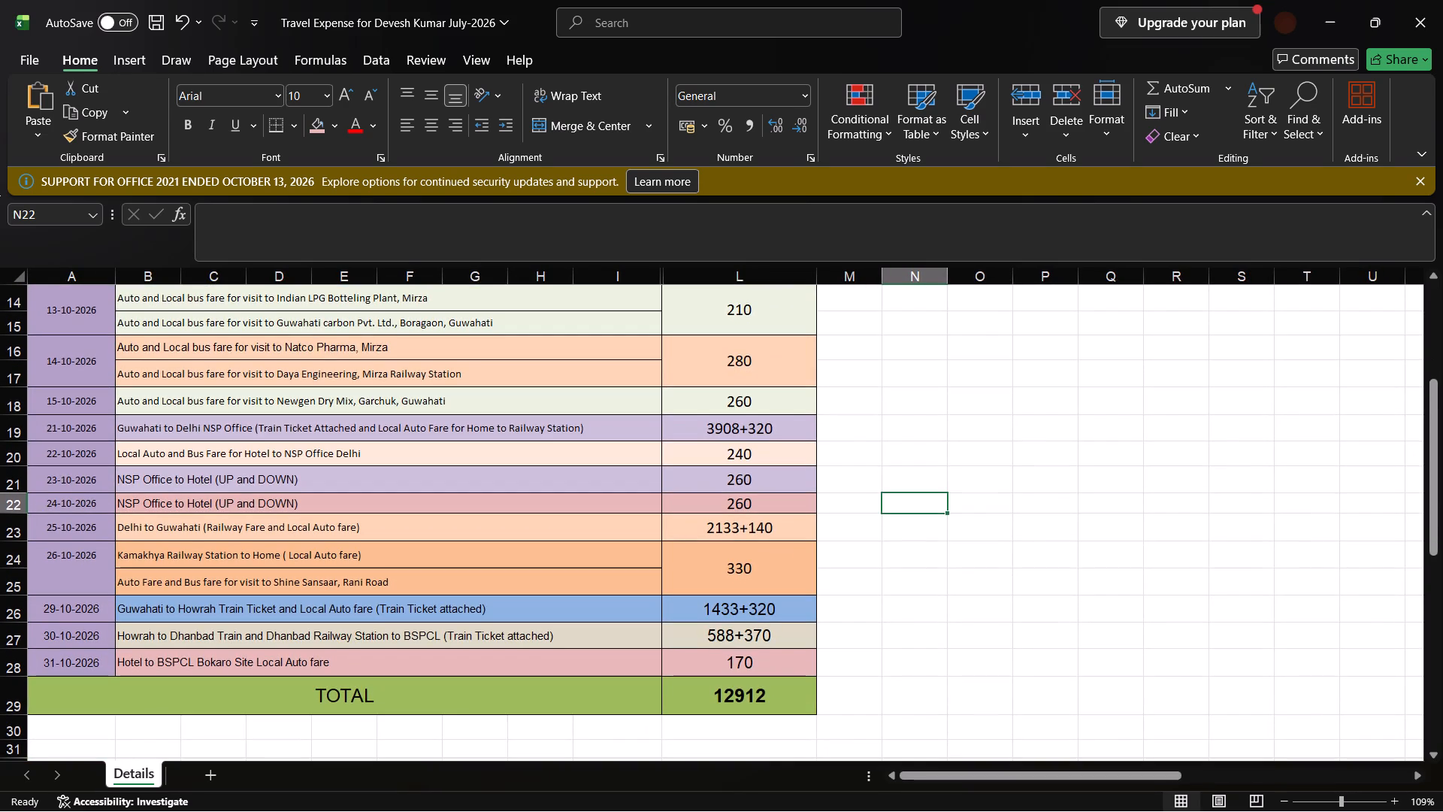
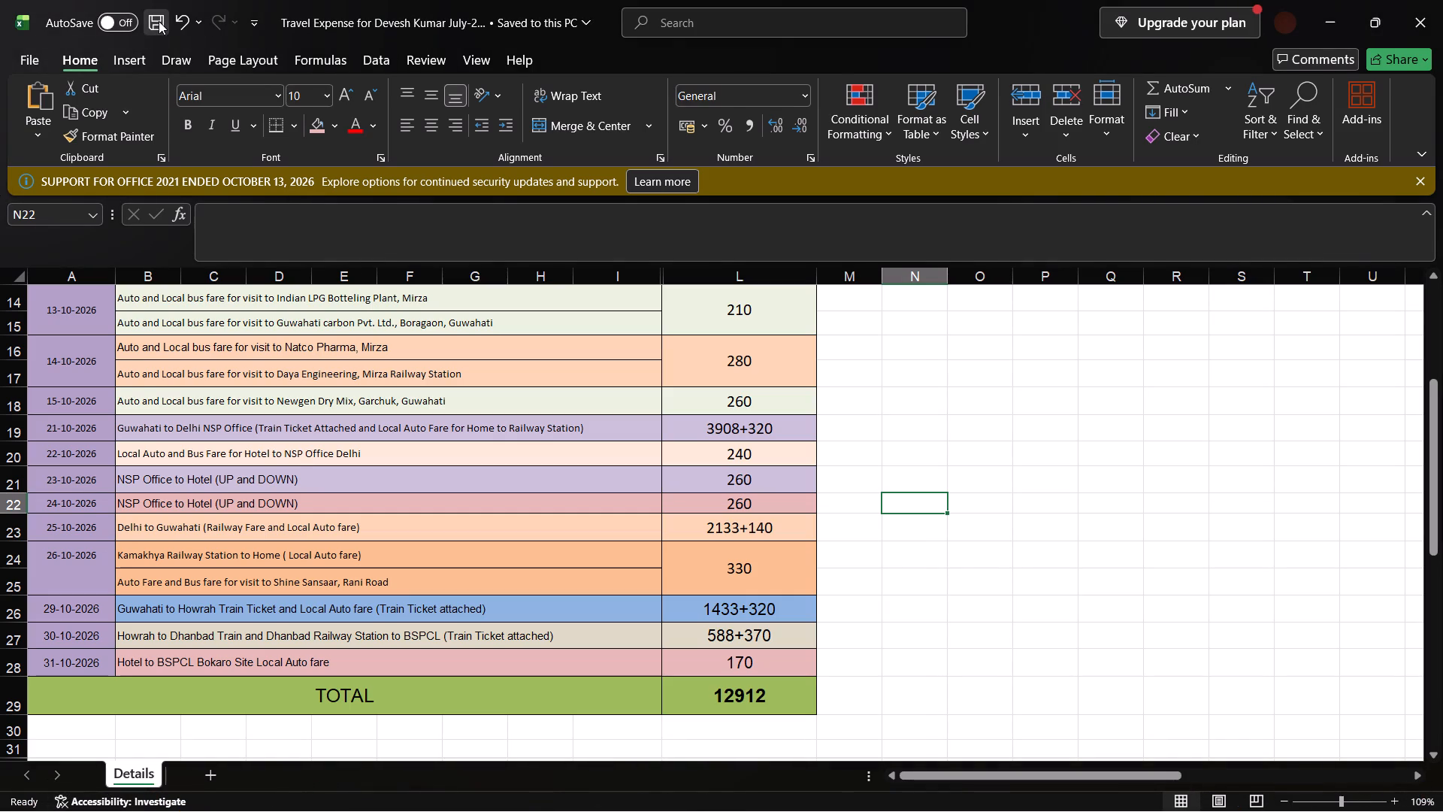
Save the updated travel expense workbook.
click(159, 21)
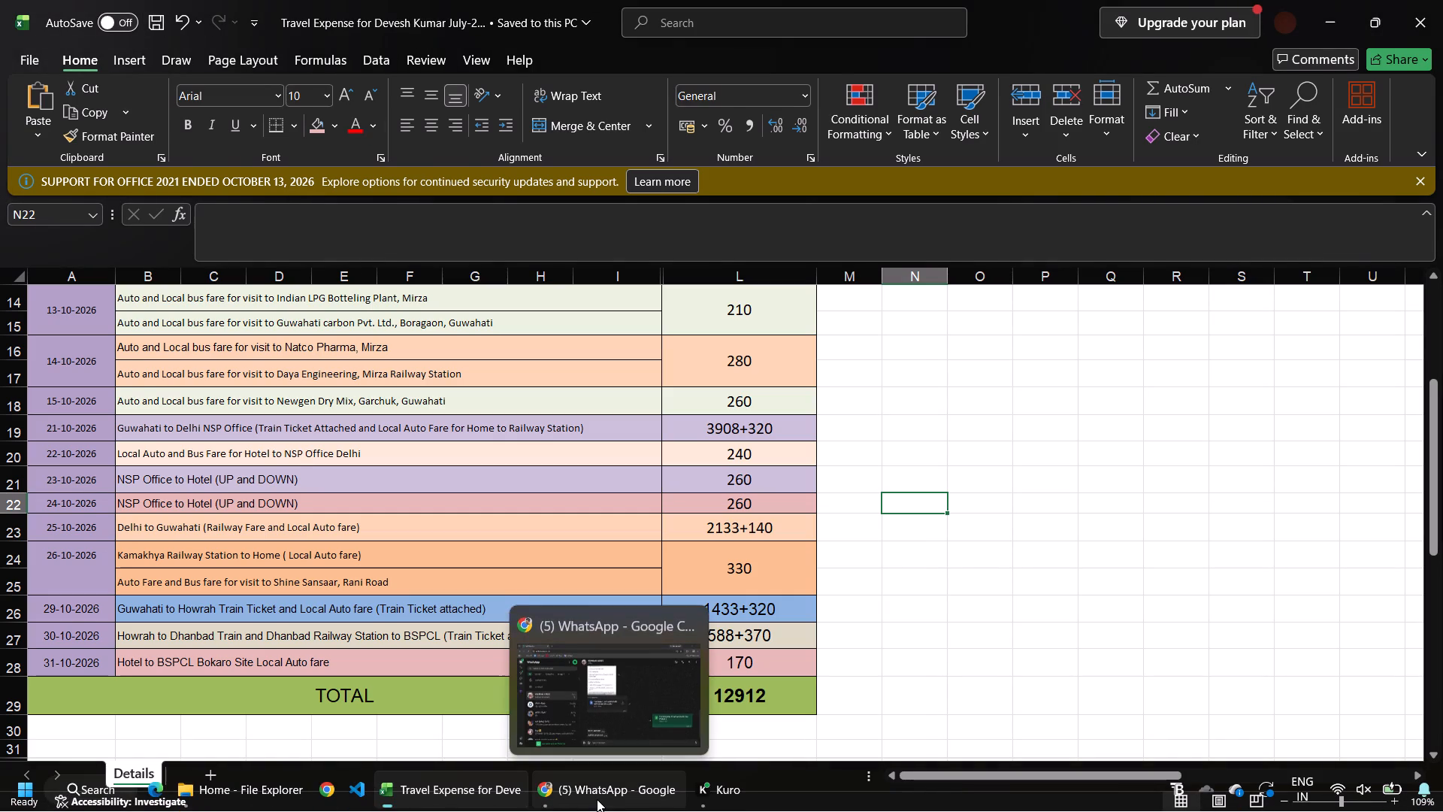
Switch to the WhatsApp chat in Chrome to share the updated travel expense workbook.
click(597, 799)
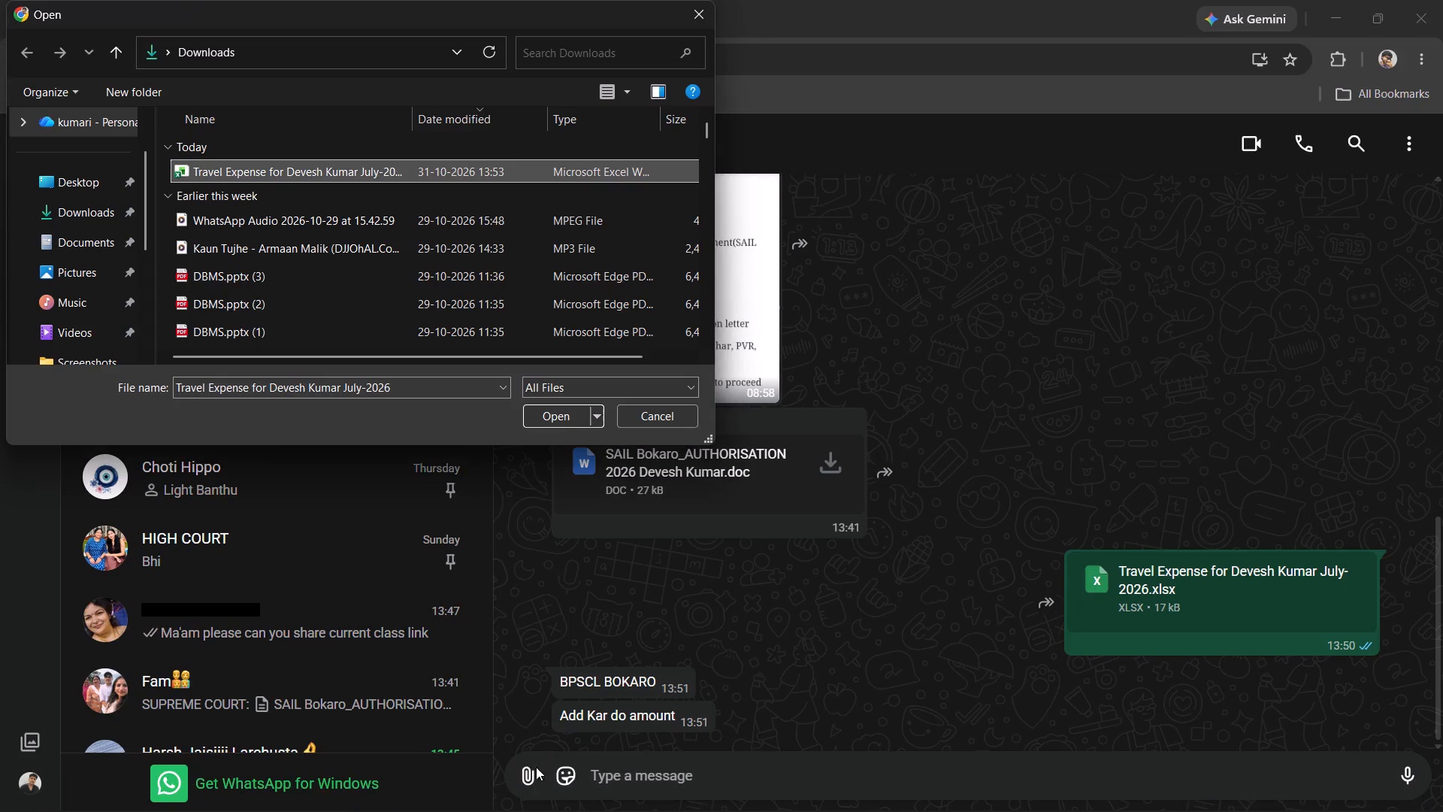